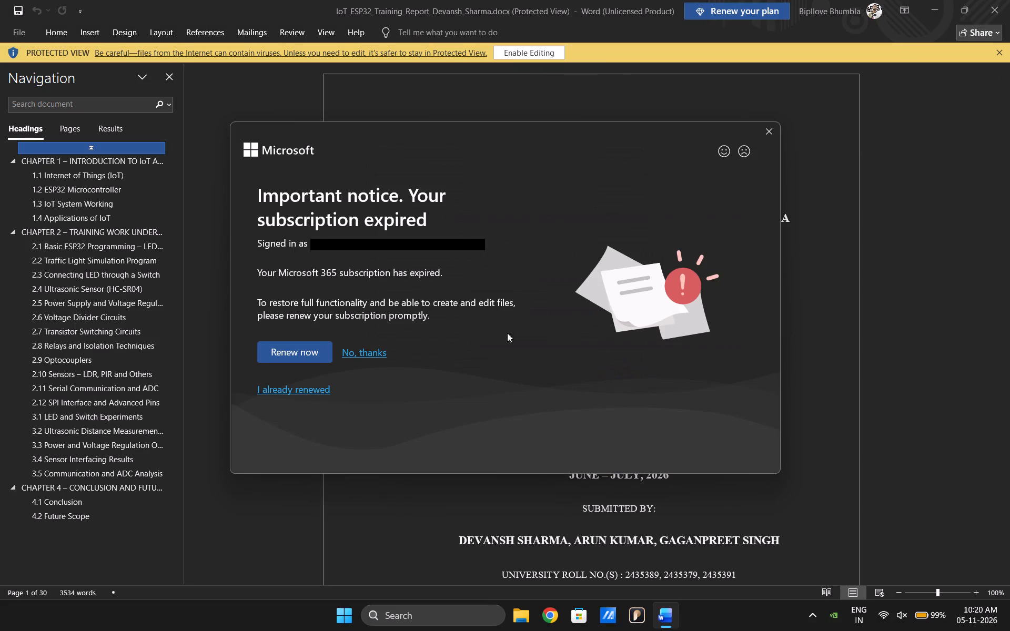
# Dismiss the expired-subscription notice and enable editing for the protected training report.
pyautogui.click(373, 353)
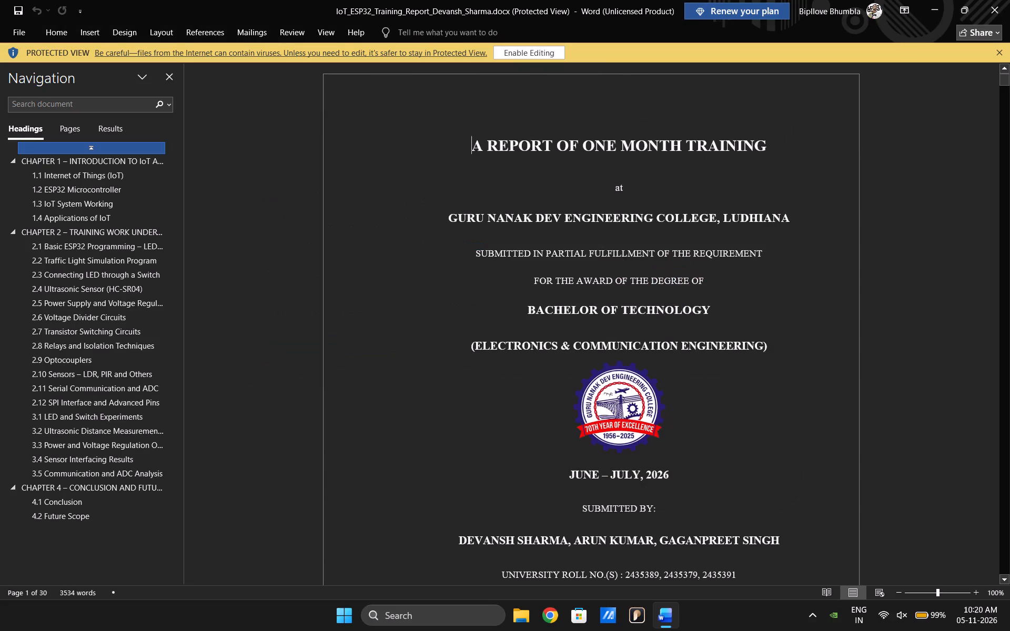
pyautogui.scroll(-1, 542, 422)
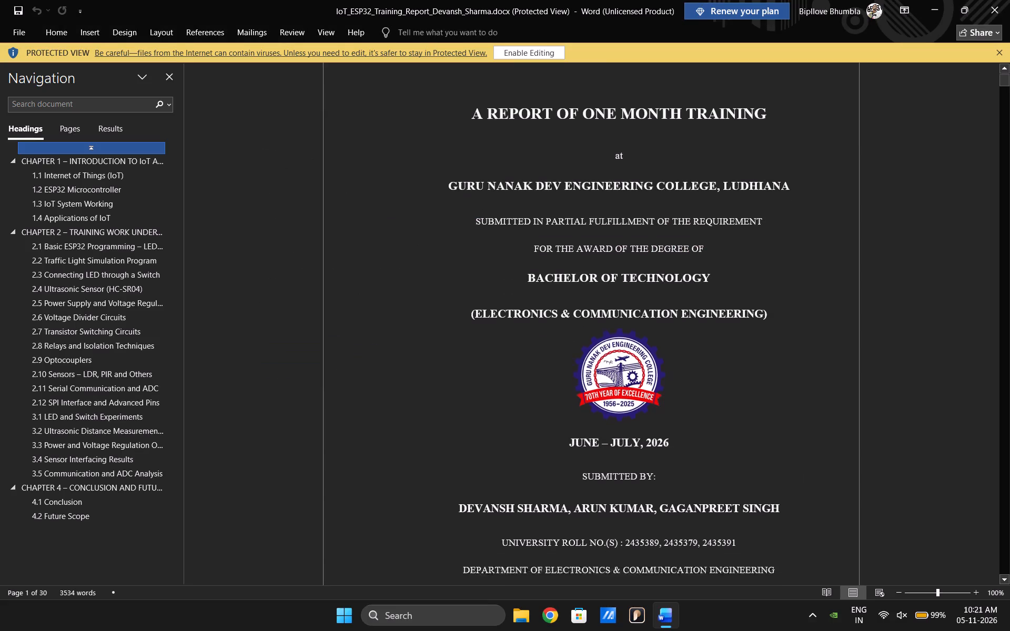
pyautogui.scroll(-1, 542, 422)
pyautogui.click(551, 50)
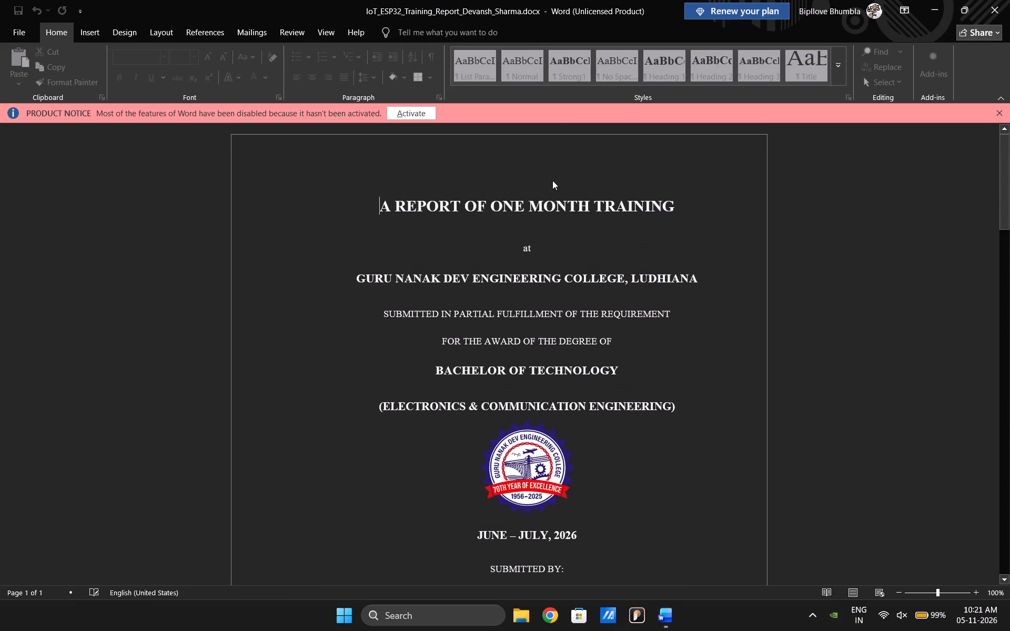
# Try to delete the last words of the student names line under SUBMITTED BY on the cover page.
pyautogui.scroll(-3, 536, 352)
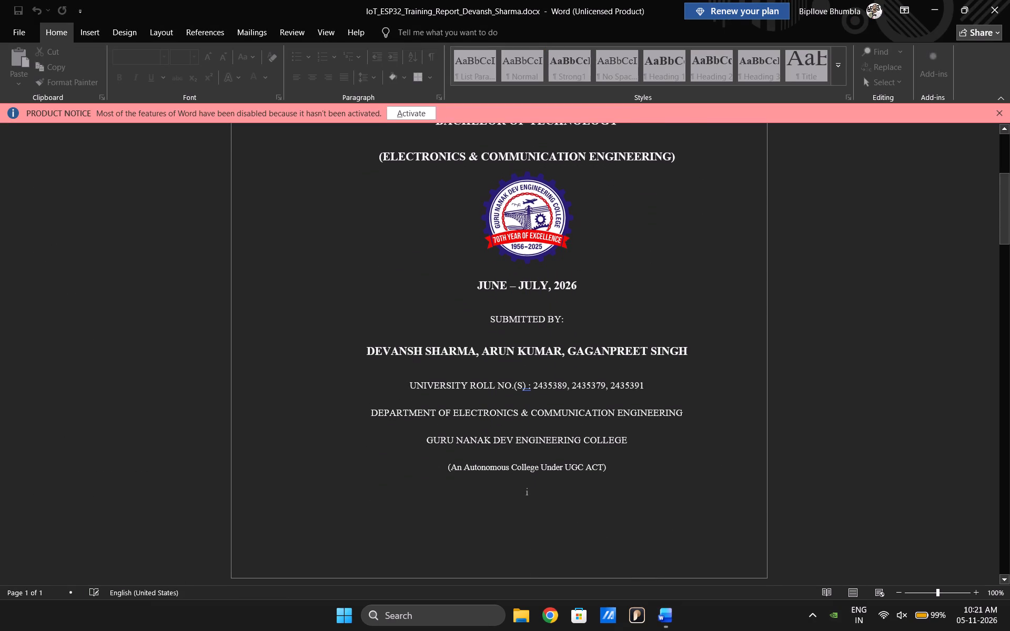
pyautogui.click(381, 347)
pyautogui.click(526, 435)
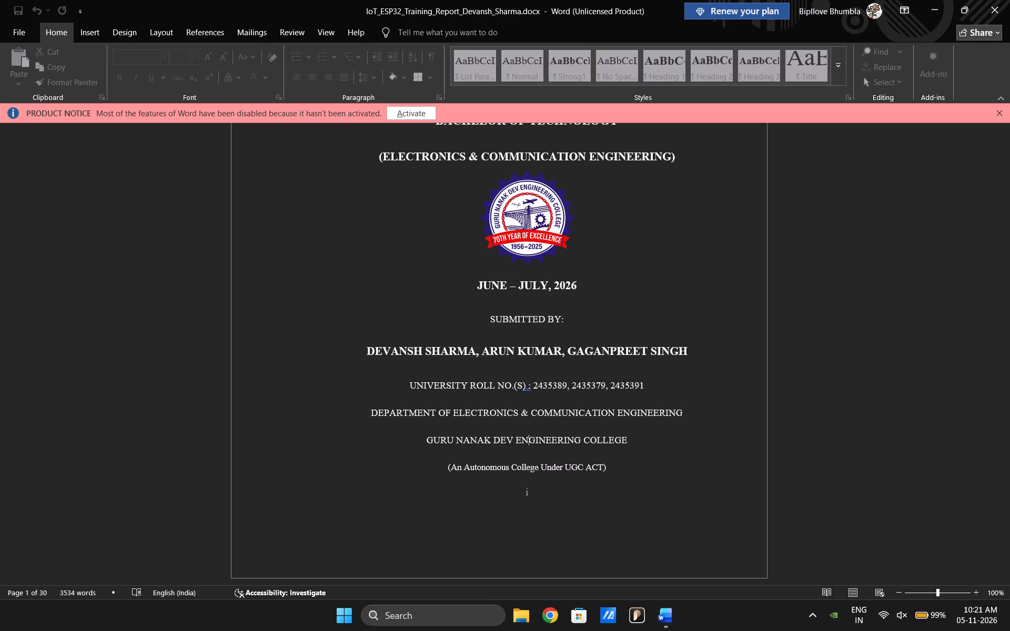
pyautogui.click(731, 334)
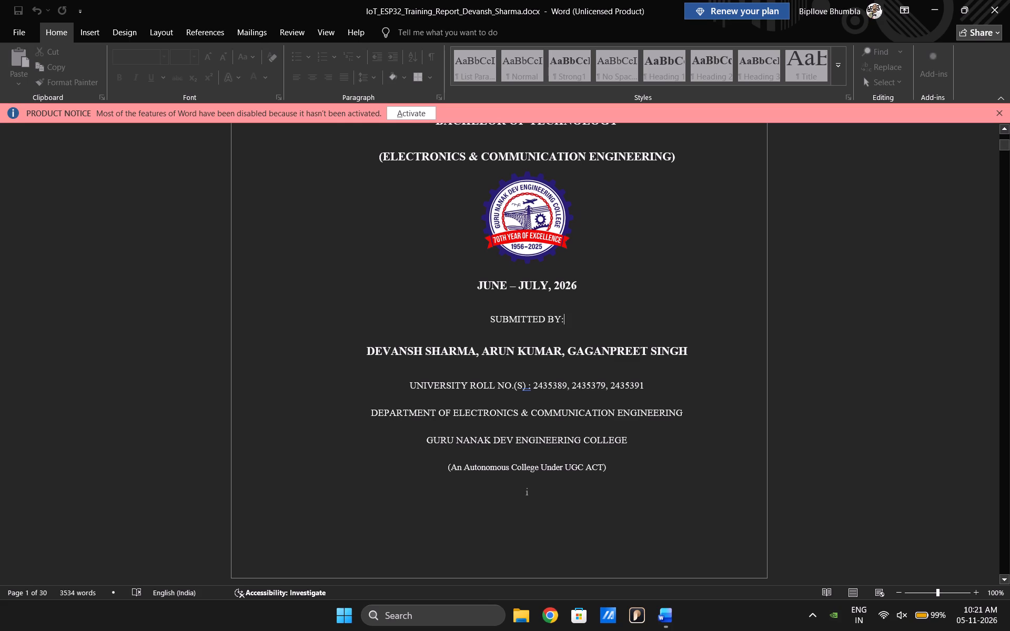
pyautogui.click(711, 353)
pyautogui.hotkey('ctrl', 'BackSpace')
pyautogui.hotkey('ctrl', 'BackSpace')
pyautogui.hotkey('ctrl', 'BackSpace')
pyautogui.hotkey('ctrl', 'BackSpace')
# Dismiss the product activation notice above the document.
pyautogui.click(1004, 113)
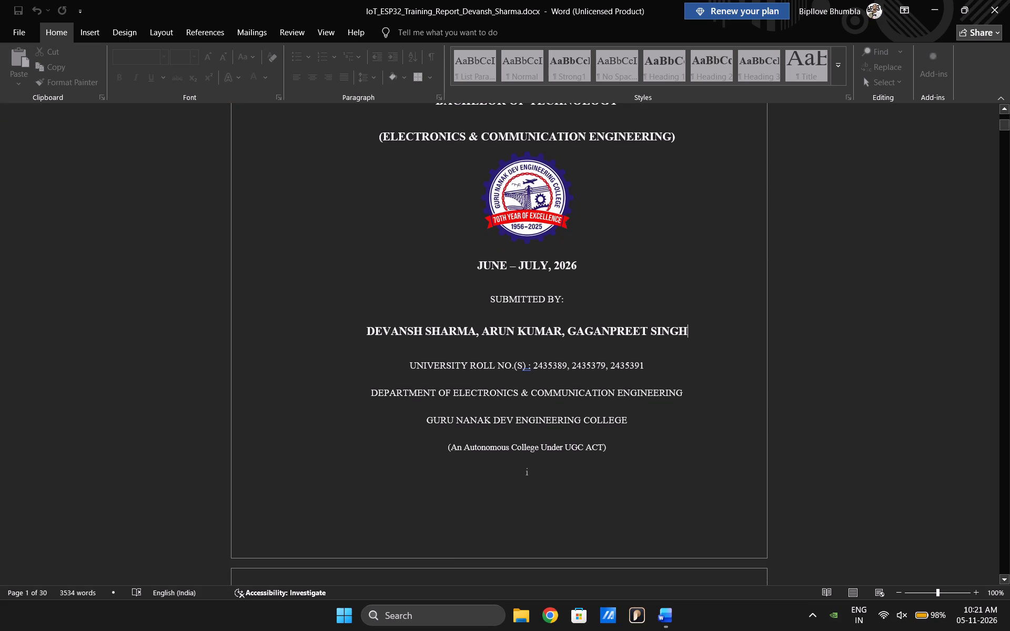
# Place the text cursor at the end of the student names line under SUBMITTED BY.
pyautogui.click(693, 339)
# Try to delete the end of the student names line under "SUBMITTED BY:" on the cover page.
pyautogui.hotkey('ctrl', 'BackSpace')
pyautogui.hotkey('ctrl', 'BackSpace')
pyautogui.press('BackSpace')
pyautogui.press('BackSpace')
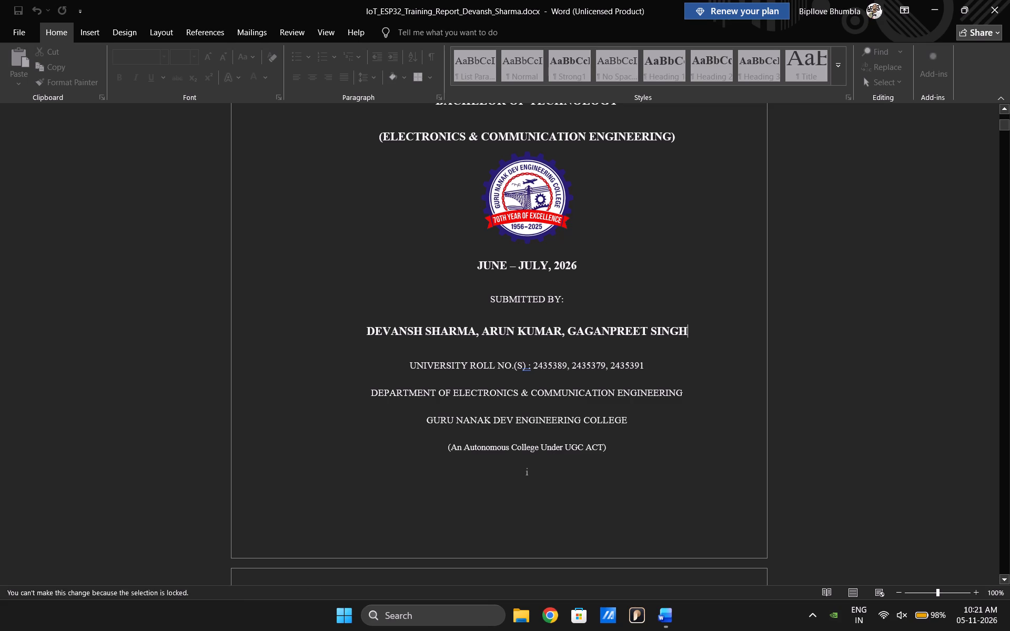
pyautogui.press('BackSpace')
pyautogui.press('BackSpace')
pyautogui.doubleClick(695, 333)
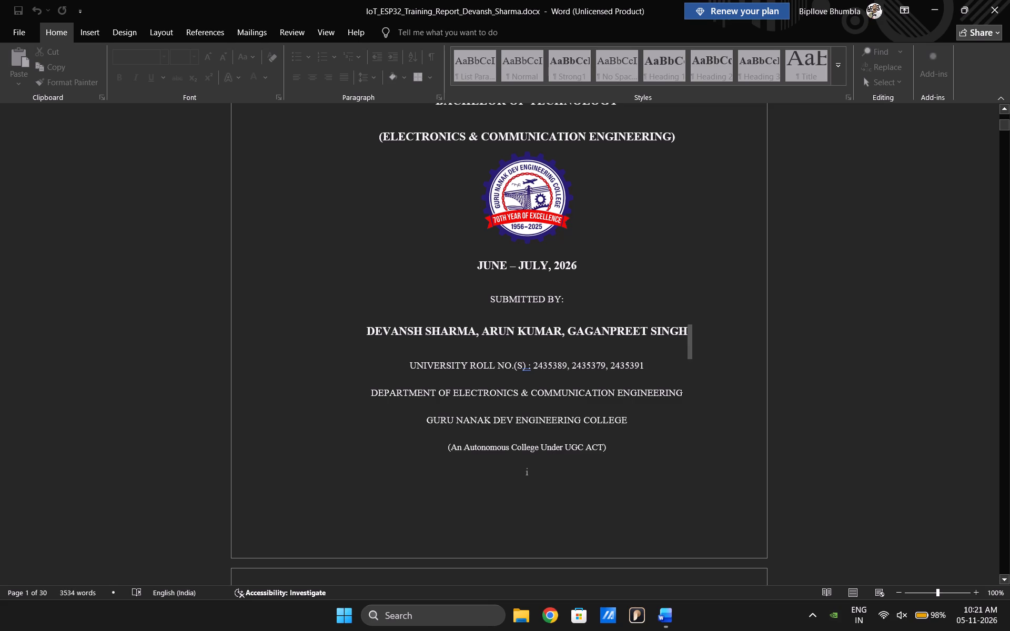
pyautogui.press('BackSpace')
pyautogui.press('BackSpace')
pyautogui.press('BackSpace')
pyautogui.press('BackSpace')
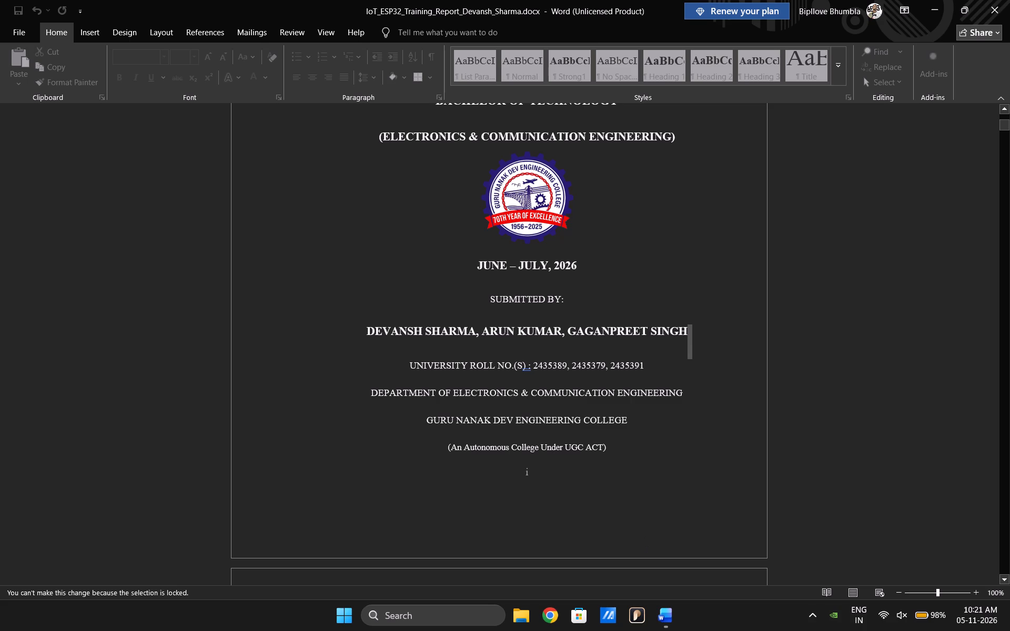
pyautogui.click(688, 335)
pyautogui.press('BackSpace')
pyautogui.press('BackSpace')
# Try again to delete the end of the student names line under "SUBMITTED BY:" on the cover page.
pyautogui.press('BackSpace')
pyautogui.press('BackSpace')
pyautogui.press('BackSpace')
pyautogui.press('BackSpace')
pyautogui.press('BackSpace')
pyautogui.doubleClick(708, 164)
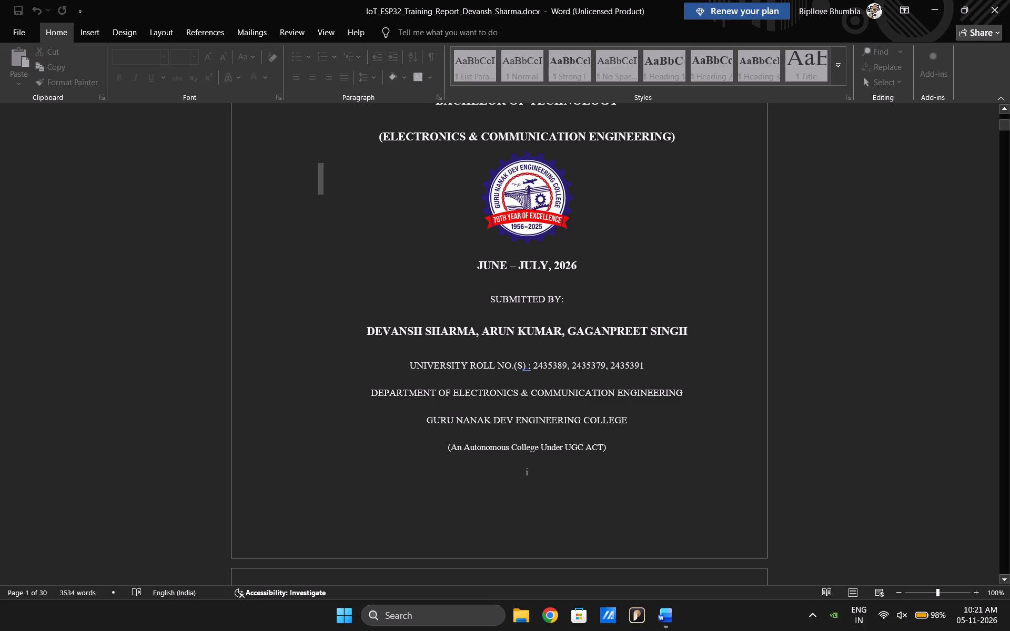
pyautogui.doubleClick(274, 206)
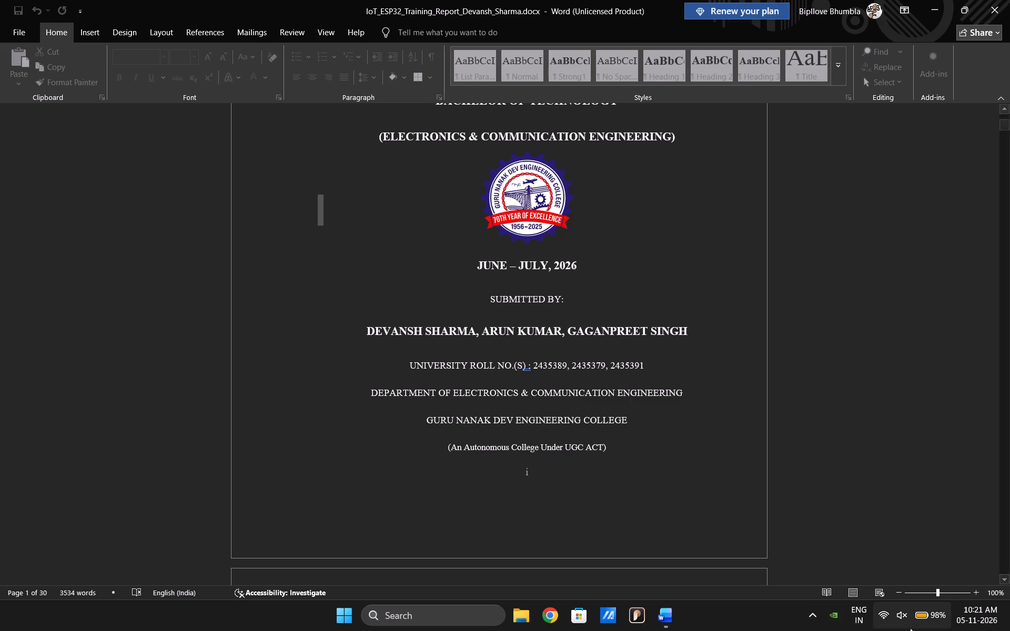
# Raise the screen brightness to 69 in the Windows quick settings.
pyautogui.click(912, 627)
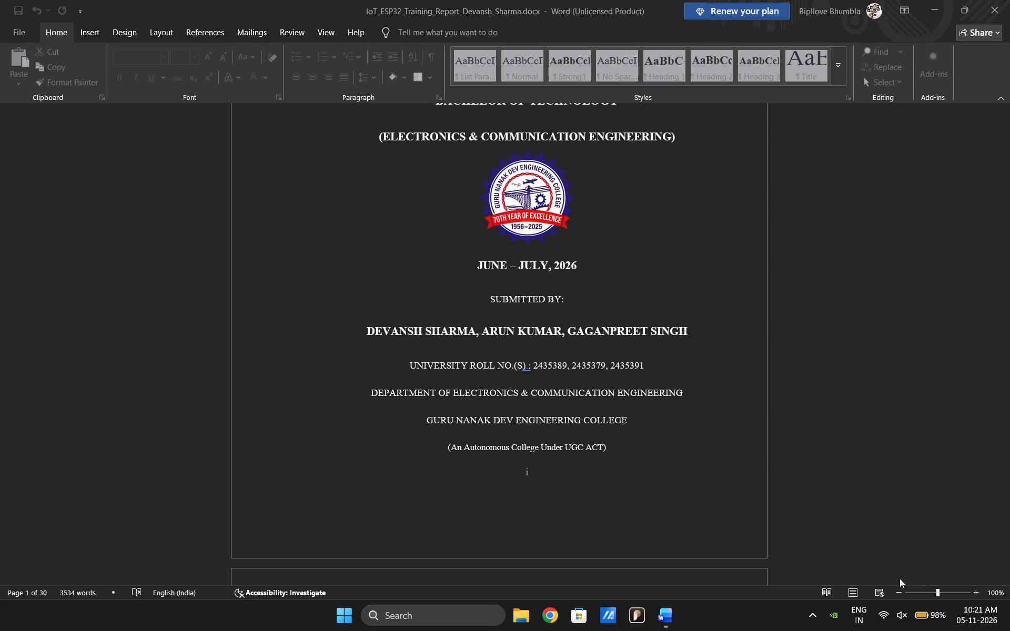
pyautogui.click(947, 623)
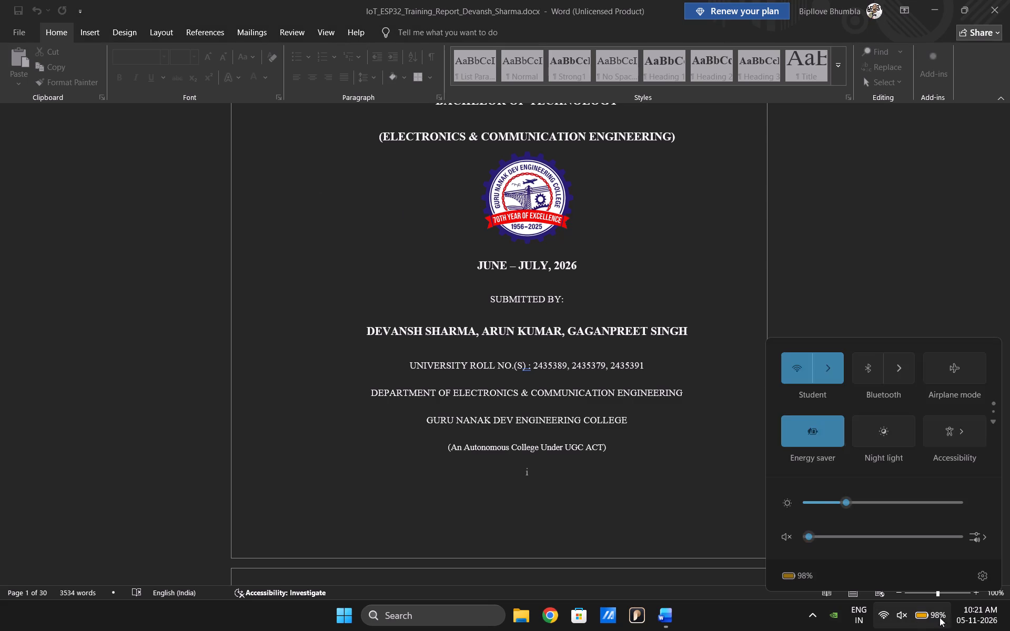
pyautogui.moveTo(891, 495); pyautogui.dragTo(912, 496)
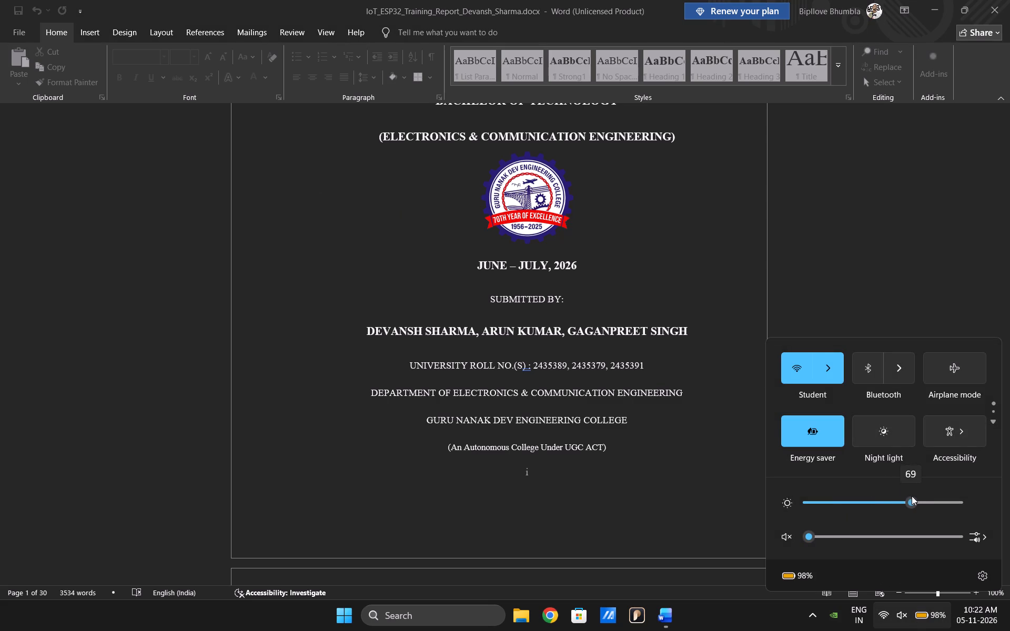
pyautogui.moveTo(912, 496); pyautogui.dragTo(912, 493)
pyautogui.click(731, 630)
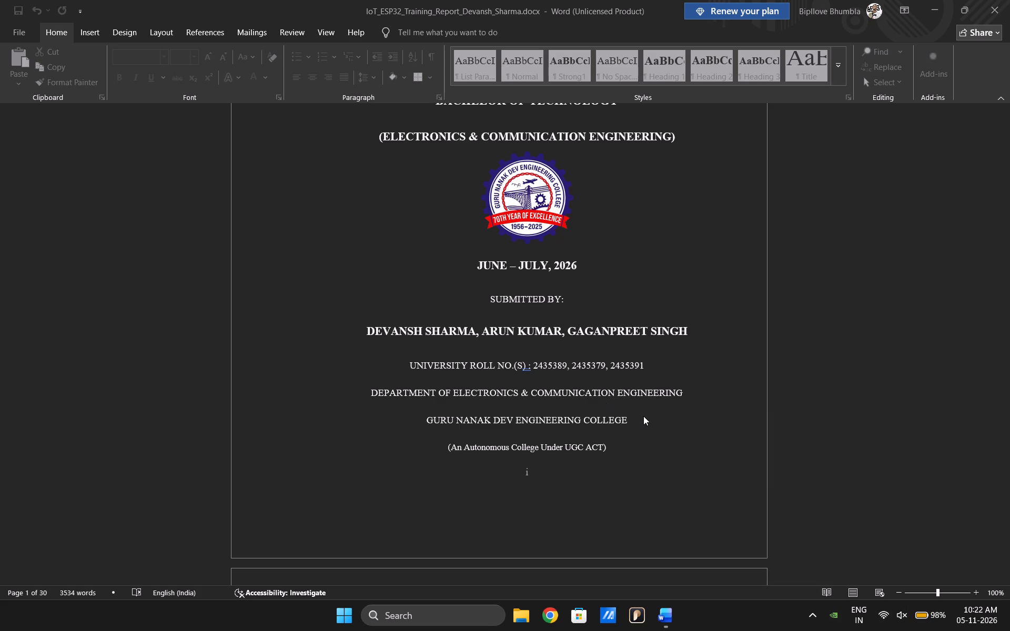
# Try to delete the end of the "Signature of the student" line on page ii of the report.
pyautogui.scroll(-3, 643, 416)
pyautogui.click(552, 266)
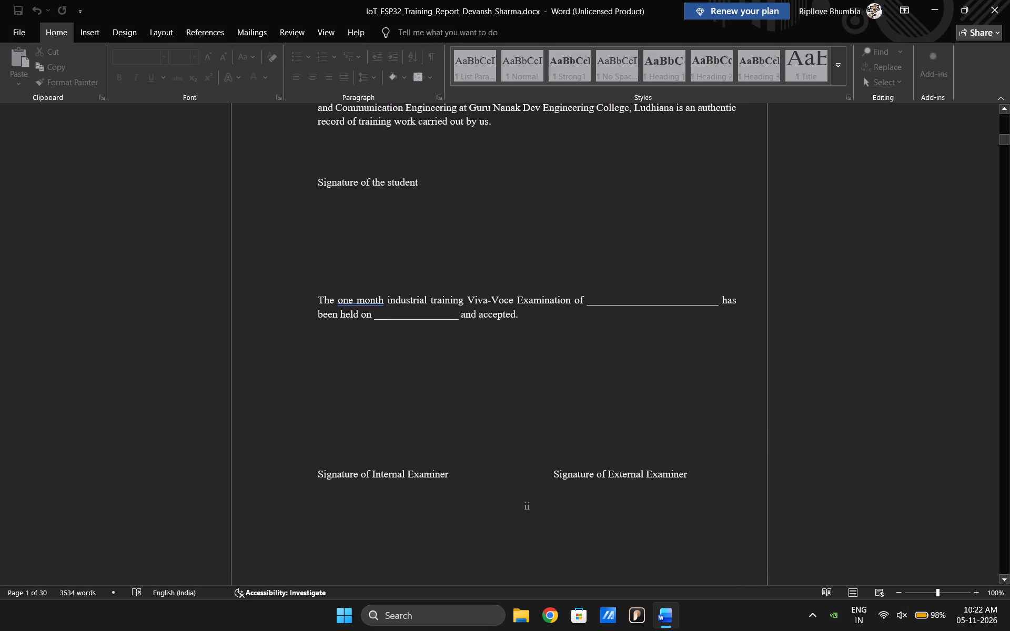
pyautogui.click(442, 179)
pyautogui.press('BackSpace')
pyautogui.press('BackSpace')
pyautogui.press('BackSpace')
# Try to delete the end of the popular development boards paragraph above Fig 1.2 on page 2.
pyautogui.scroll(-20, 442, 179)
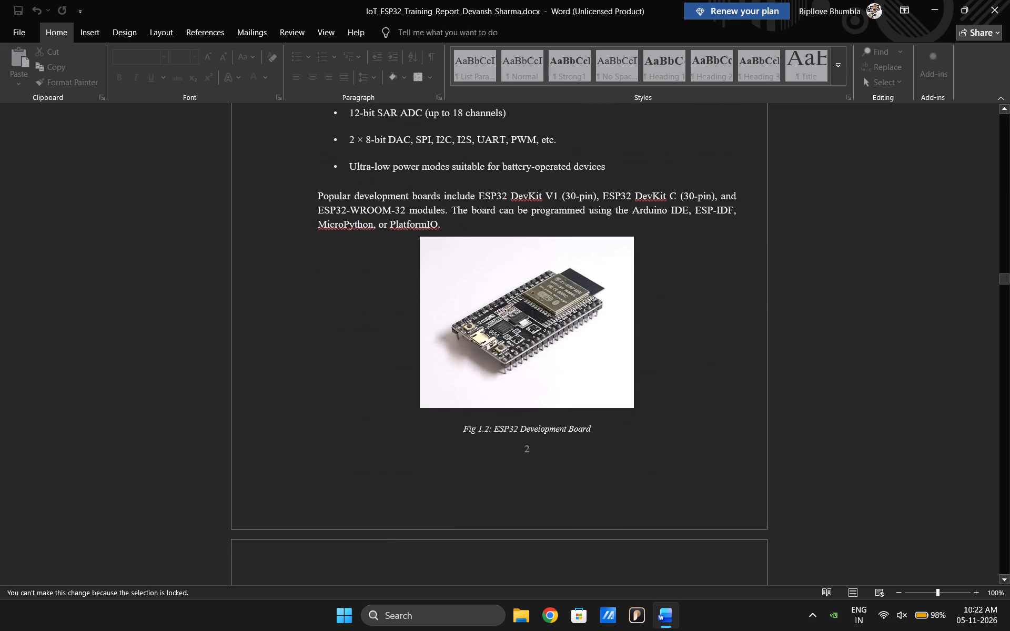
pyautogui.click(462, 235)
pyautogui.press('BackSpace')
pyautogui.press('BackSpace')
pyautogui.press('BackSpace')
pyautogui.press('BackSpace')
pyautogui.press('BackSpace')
# Return to the cover page and minimize the report window to show the desktop.
pyautogui.scroll(-7, 462, 235)
pyautogui.scroll(20, 462, 235)
pyautogui.scroll(8, 462, 235)
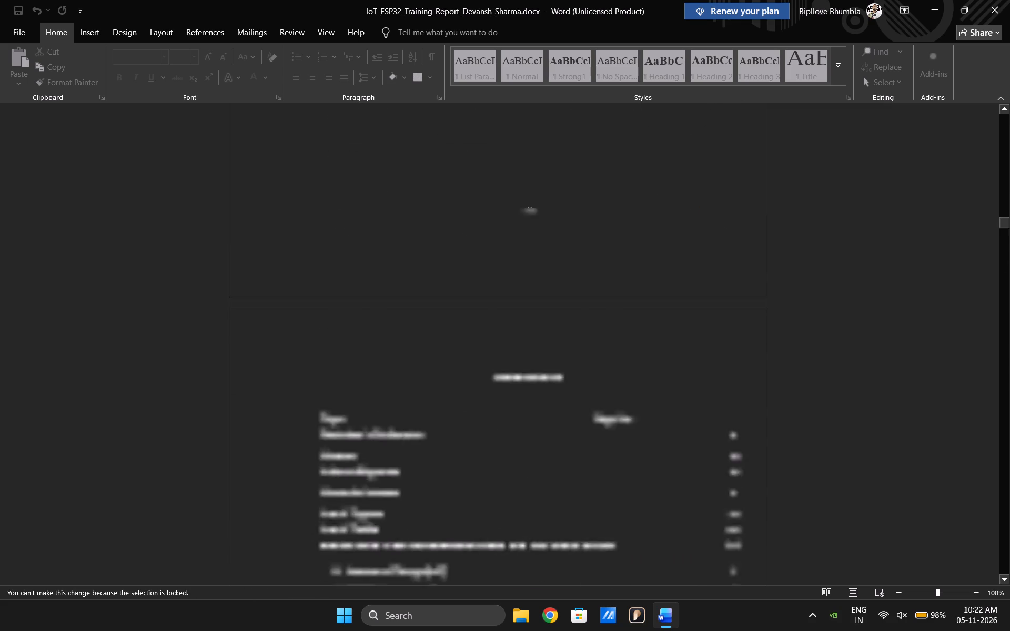
pyautogui.scroll(3, 462, 235)
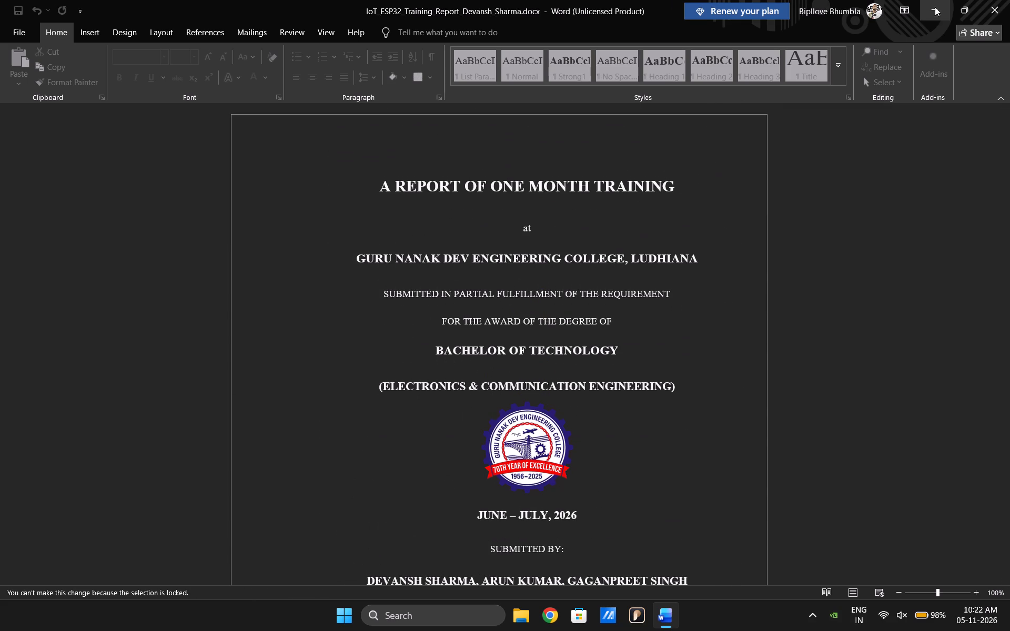
pyautogui.click(924, 6)
# Open the context options for an empty area of the desktop.
pyautogui.rightClick(656, 410)
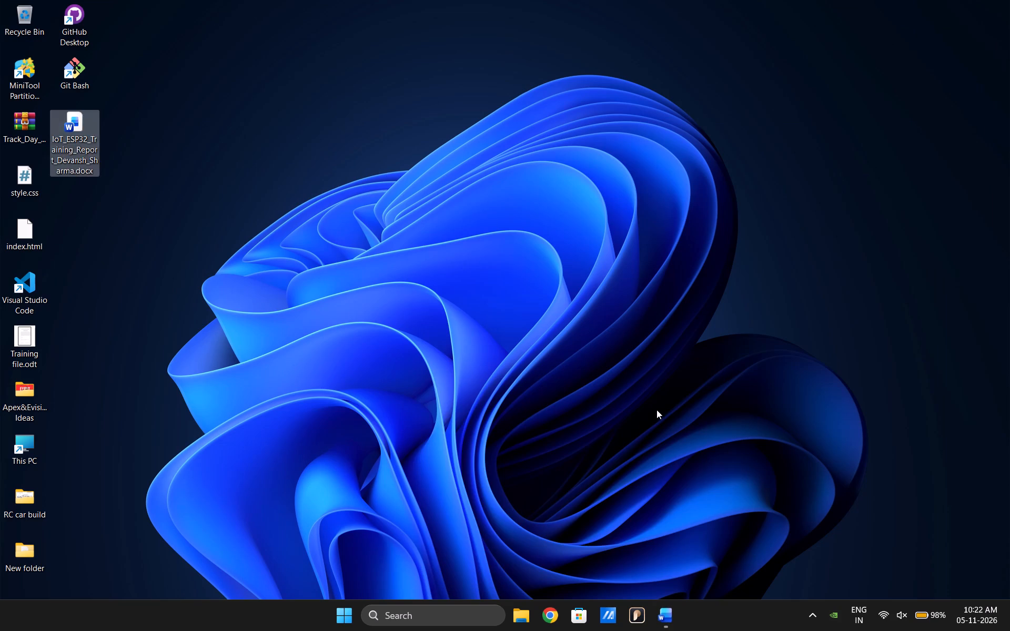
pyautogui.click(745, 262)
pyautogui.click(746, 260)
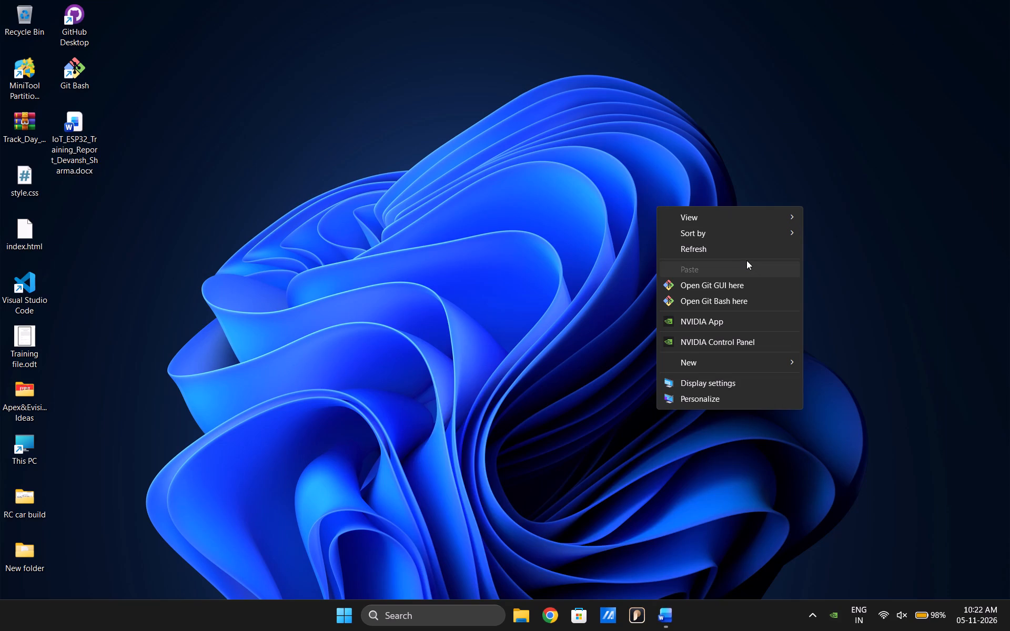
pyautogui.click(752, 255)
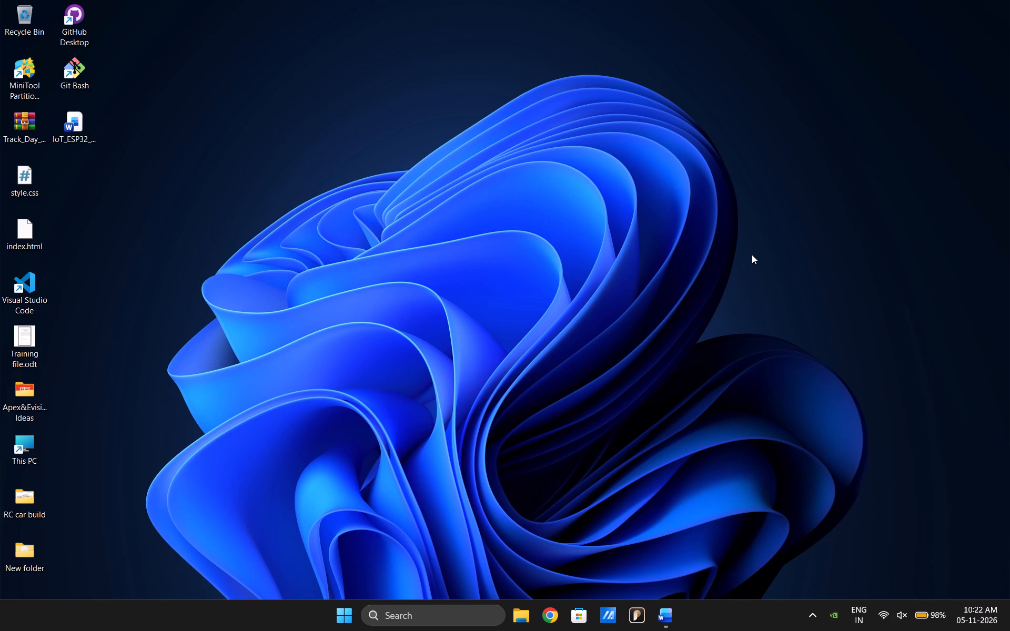
# Switch back to the training report in Word and examine the cover page, the Candidate's Declaration and its examiner signature lines.
pyautogui.click(549, 258)
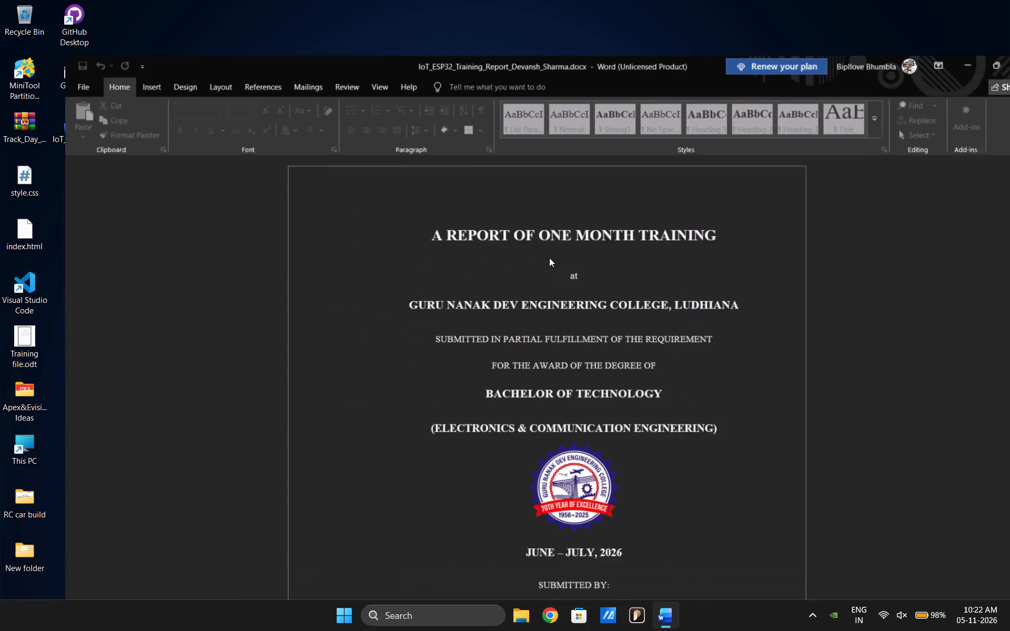
pyautogui.scroll(-3, 675, 291)
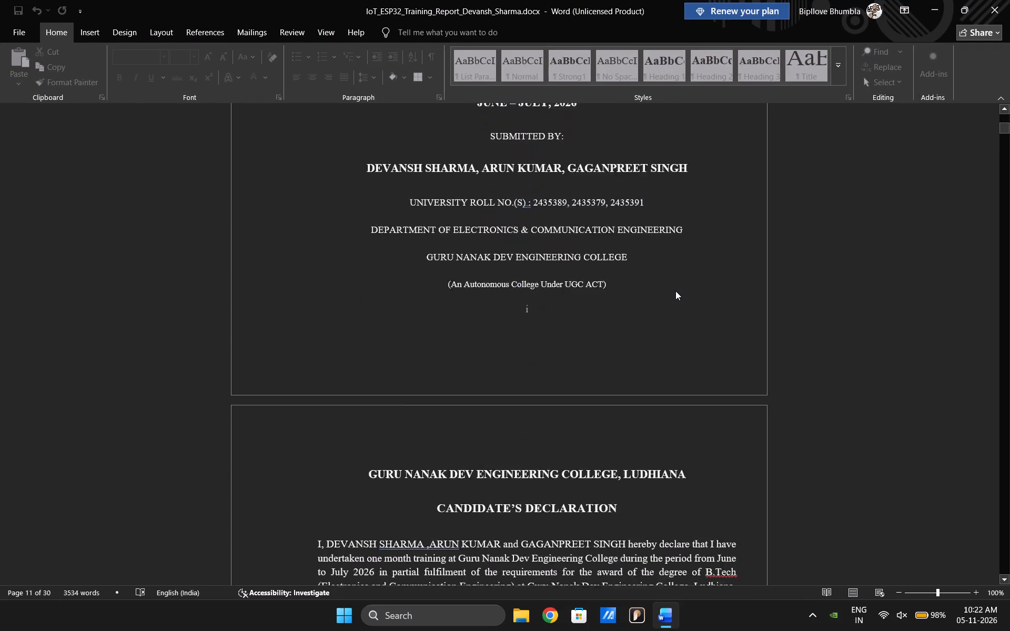
pyautogui.scroll(-4, 675, 291)
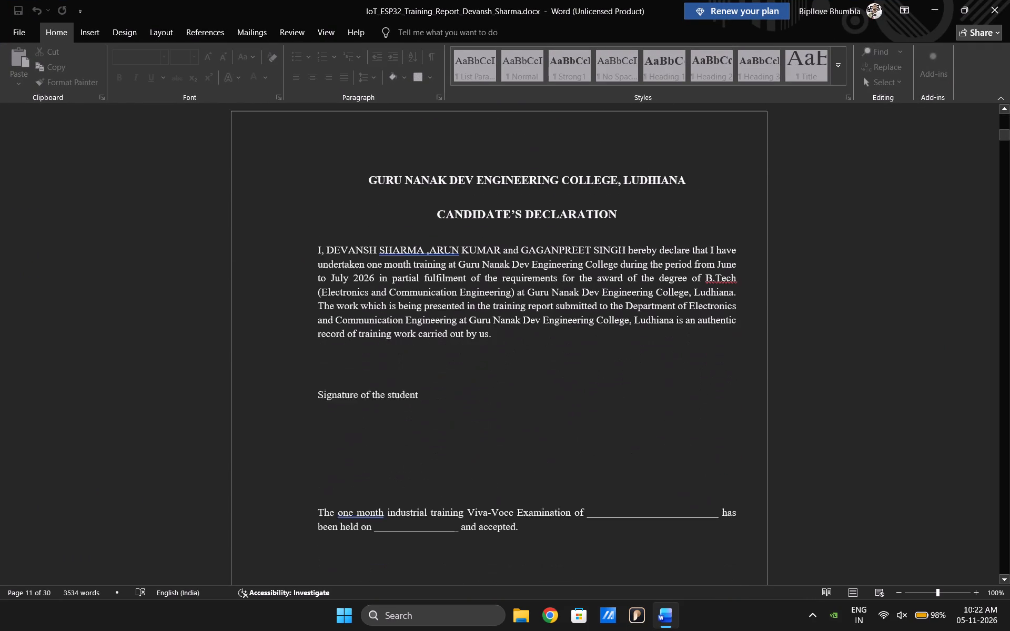
pyautogui.scroll(-3, 675, 291)
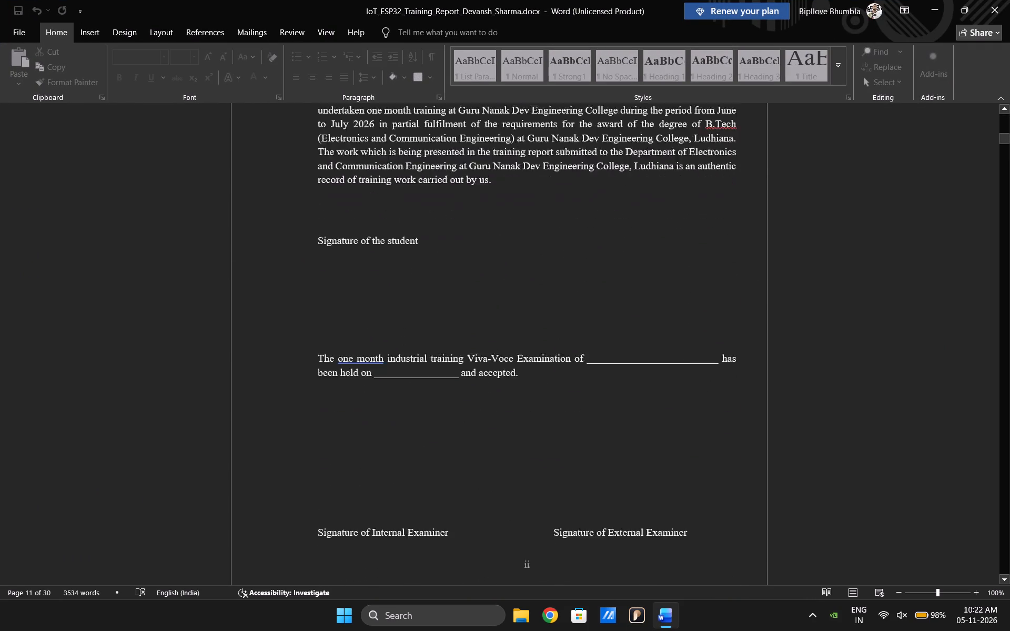
pyautogui.scroll(-2, 675, 291)
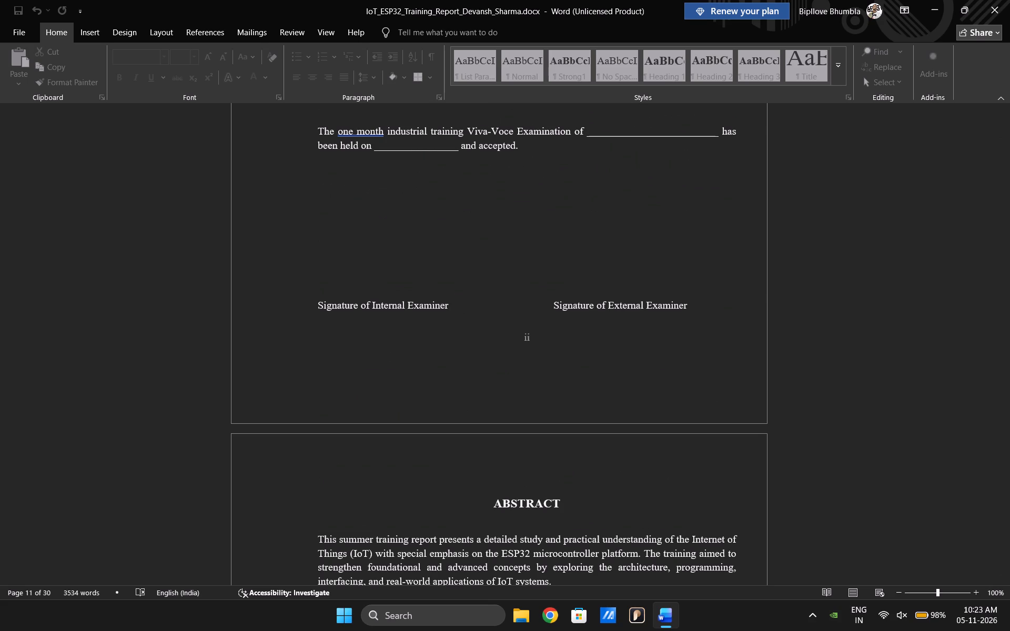
pyautogui.doubleClick(629, 310)
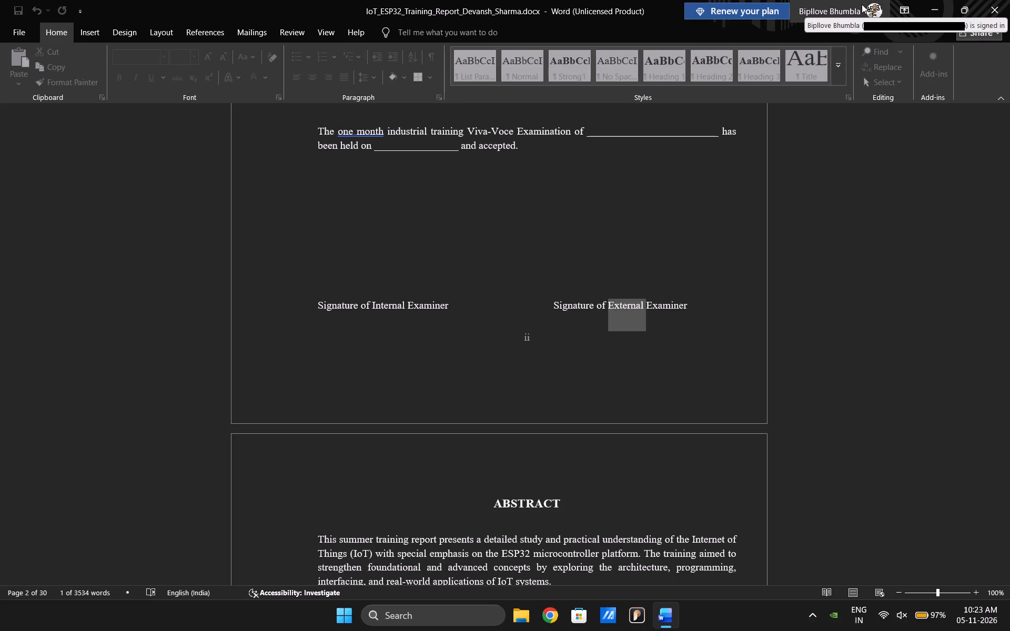
# Close the training report document.
pyautogui.click(999, 1)
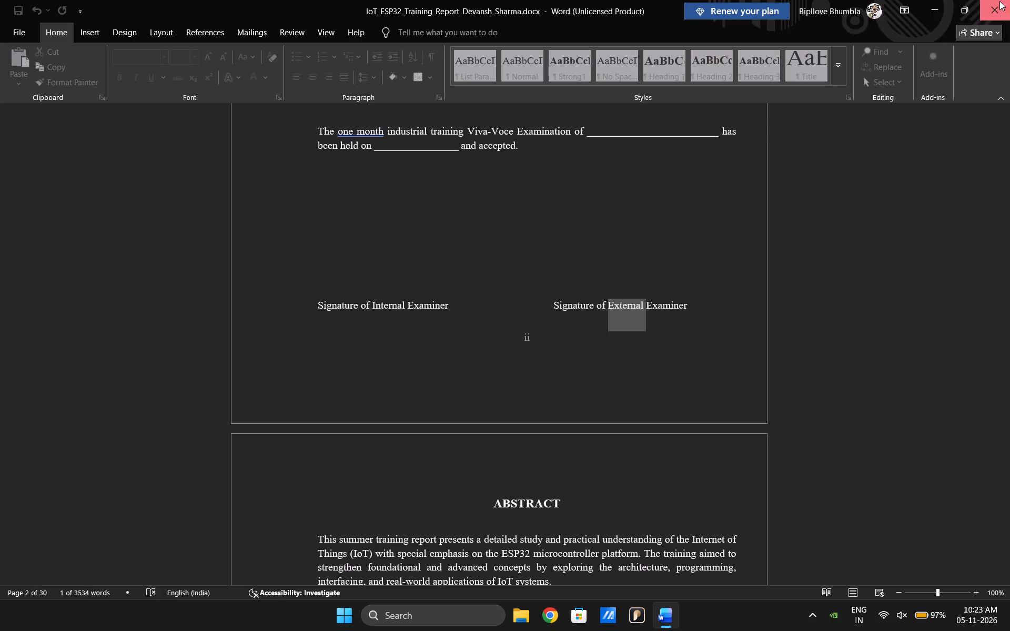
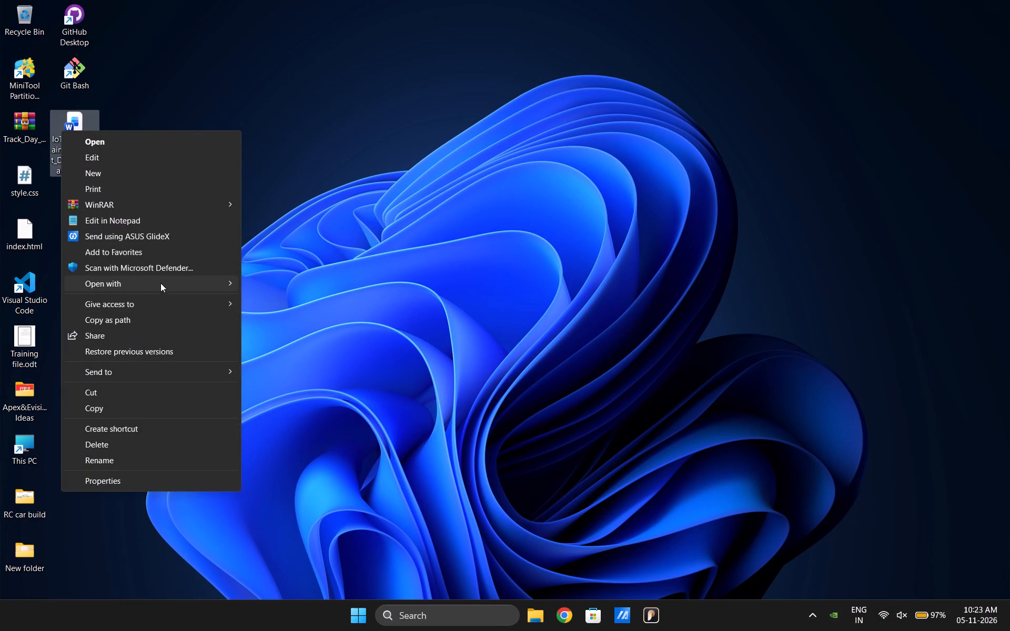
# Open the IoT ESP32 training report in LibreOffice Writer and dismiss the tip of the day.
pyautogui.click(276, 281)
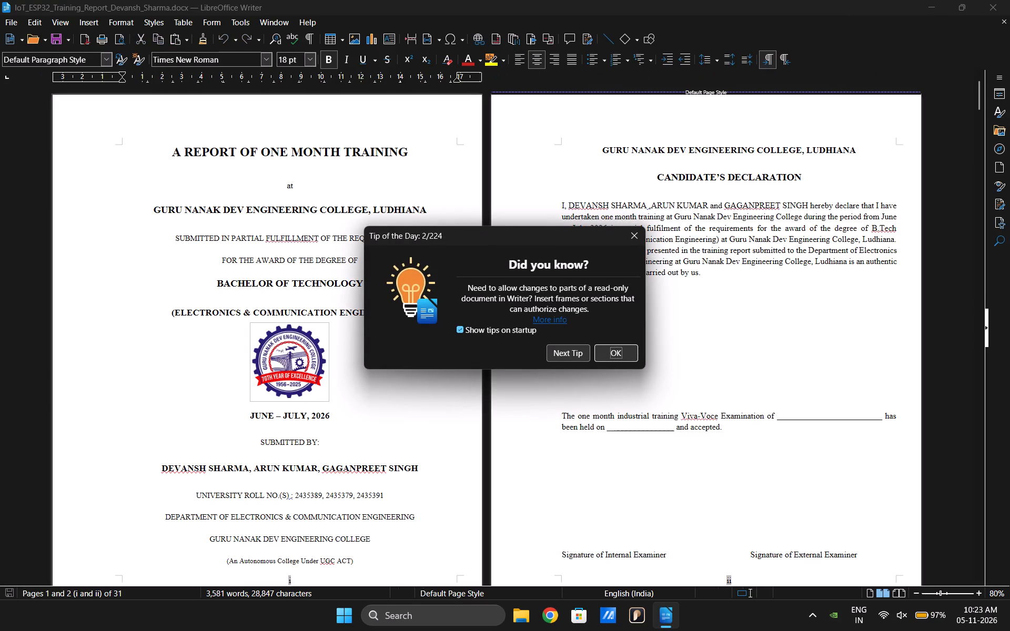
pyautogui.click(604, 351)
# Replace the third student's first name under "SUBMITTED BY:" on the cover page with the new student's first name in capitals.
pyautogui.scroll(-2, 386, 404)
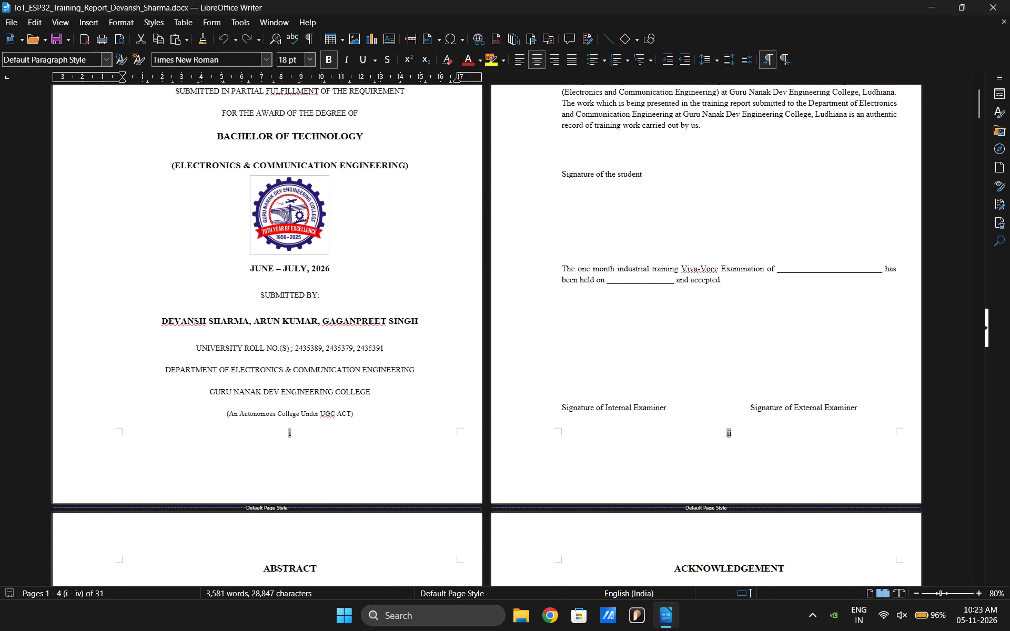
pyautogui.click(373, 319)
pyautogui.click(373, 319)
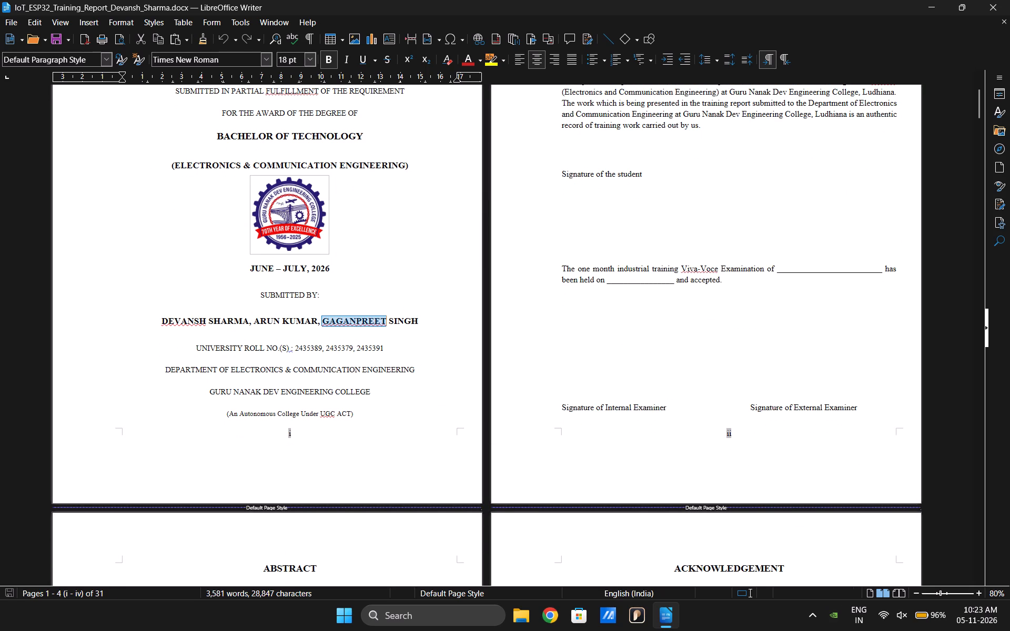
pyautogui.press('BackSpace')
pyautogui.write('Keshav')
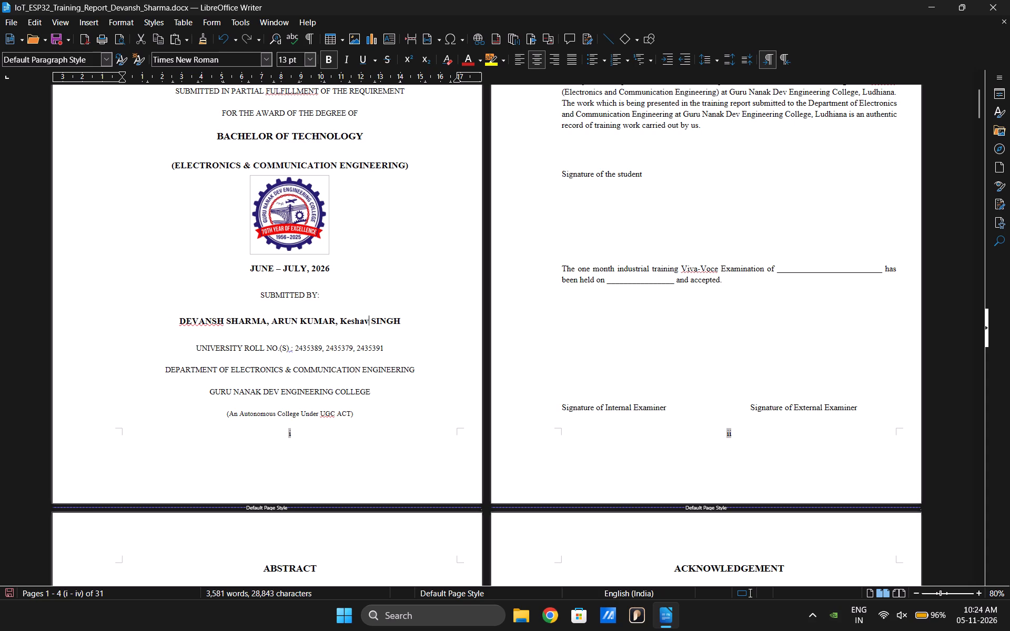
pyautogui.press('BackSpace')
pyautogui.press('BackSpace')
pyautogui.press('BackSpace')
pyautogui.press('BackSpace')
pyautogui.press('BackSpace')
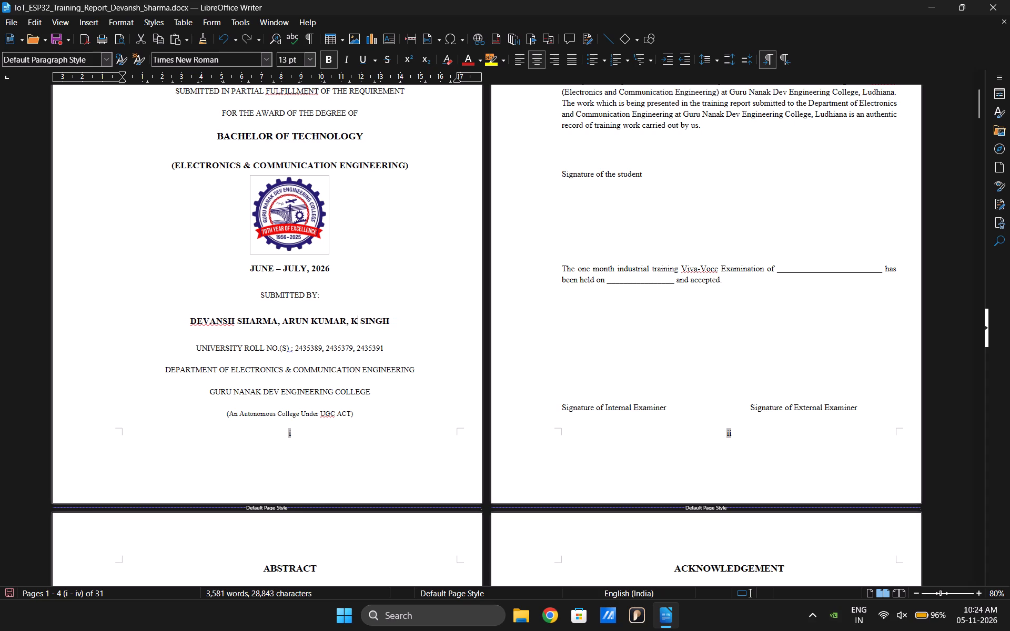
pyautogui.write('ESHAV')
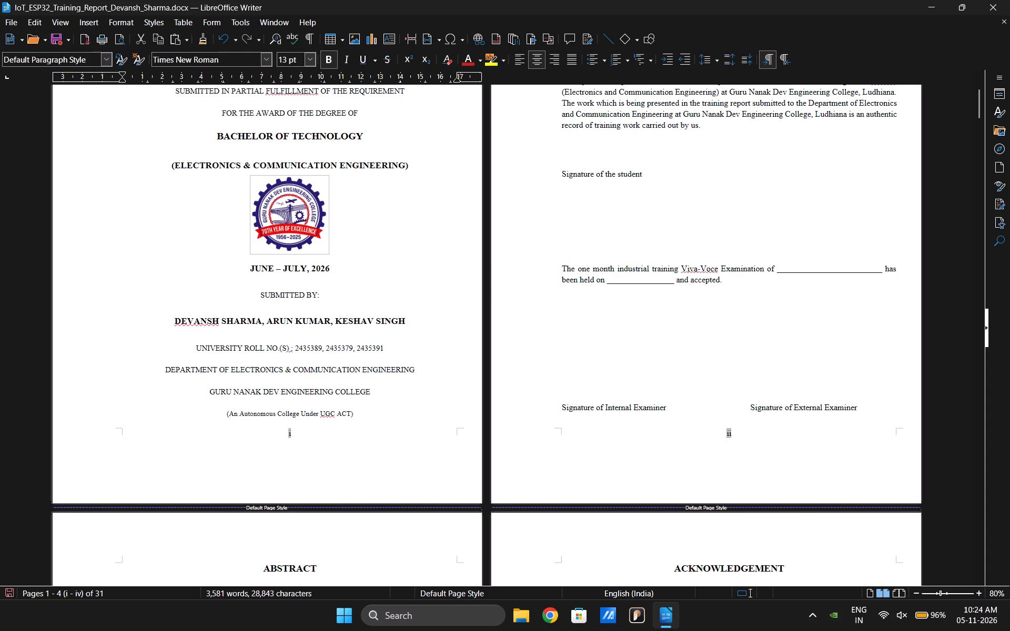
# Change the third student's surname on the cover page to the same surname as the first student's, in capitals.
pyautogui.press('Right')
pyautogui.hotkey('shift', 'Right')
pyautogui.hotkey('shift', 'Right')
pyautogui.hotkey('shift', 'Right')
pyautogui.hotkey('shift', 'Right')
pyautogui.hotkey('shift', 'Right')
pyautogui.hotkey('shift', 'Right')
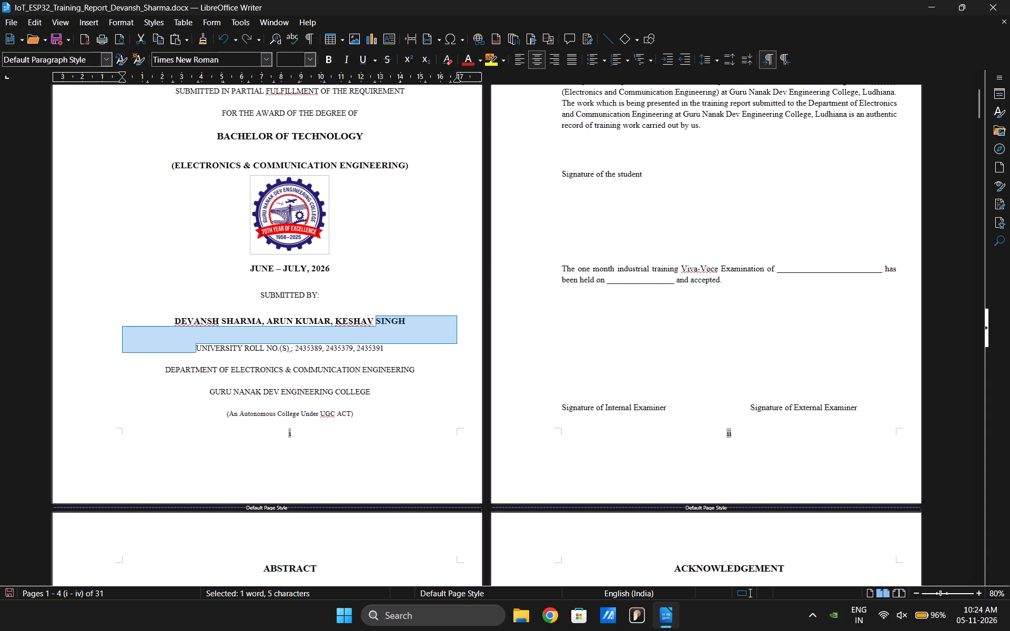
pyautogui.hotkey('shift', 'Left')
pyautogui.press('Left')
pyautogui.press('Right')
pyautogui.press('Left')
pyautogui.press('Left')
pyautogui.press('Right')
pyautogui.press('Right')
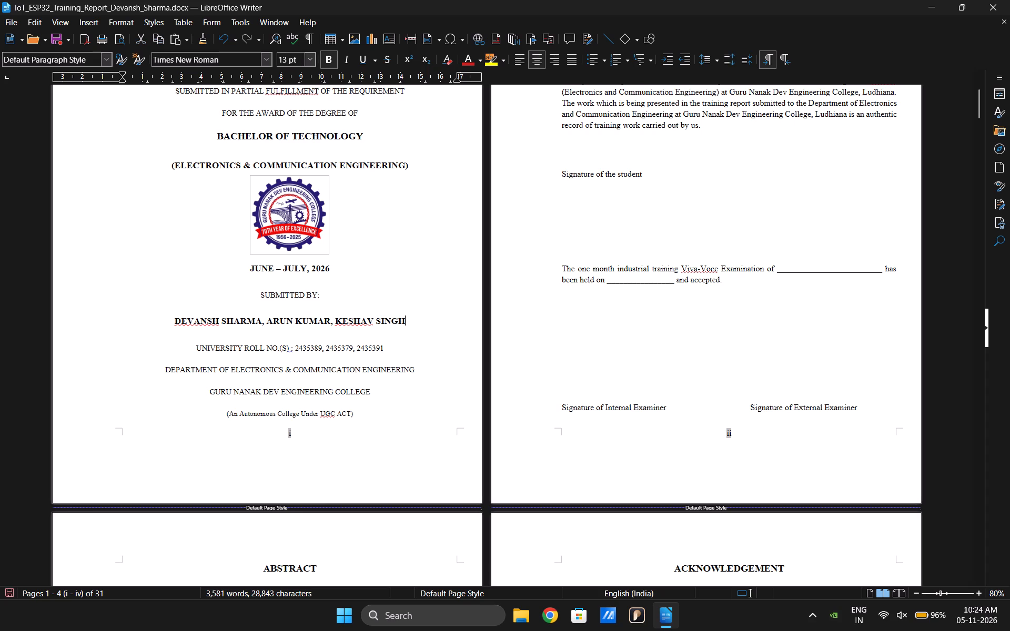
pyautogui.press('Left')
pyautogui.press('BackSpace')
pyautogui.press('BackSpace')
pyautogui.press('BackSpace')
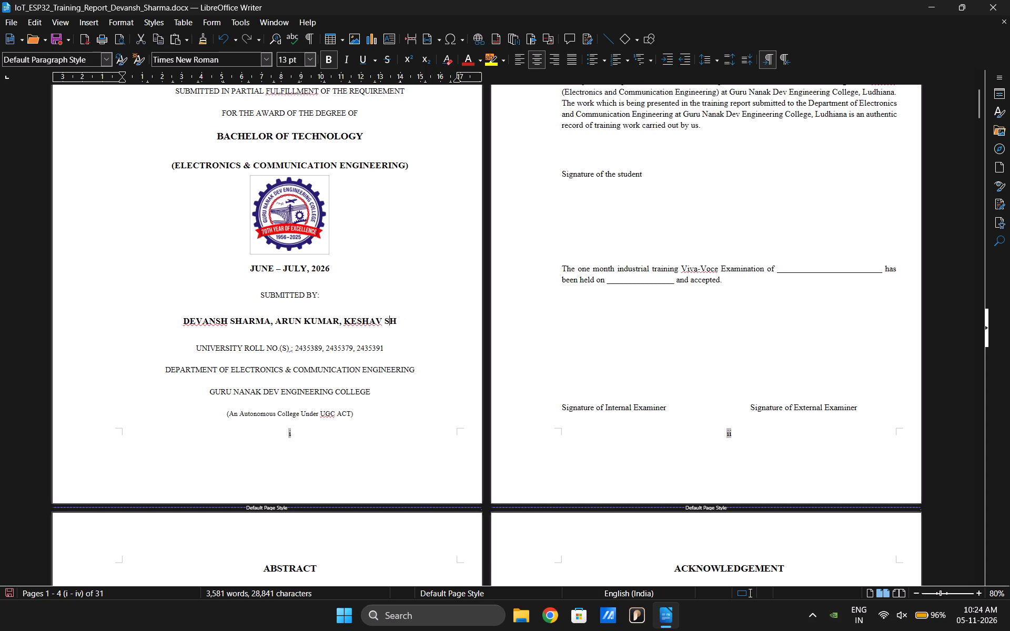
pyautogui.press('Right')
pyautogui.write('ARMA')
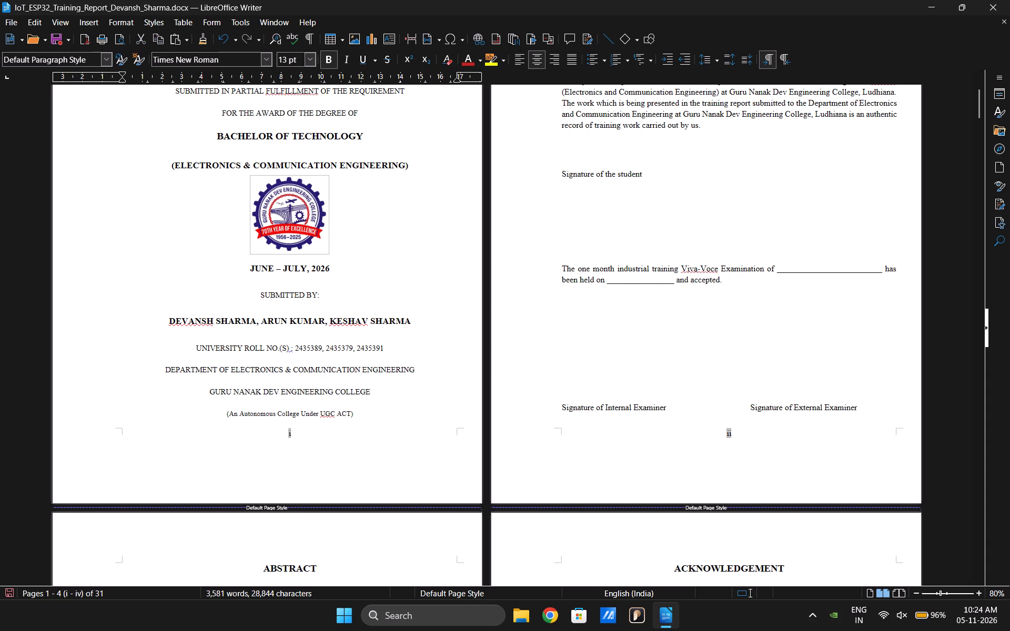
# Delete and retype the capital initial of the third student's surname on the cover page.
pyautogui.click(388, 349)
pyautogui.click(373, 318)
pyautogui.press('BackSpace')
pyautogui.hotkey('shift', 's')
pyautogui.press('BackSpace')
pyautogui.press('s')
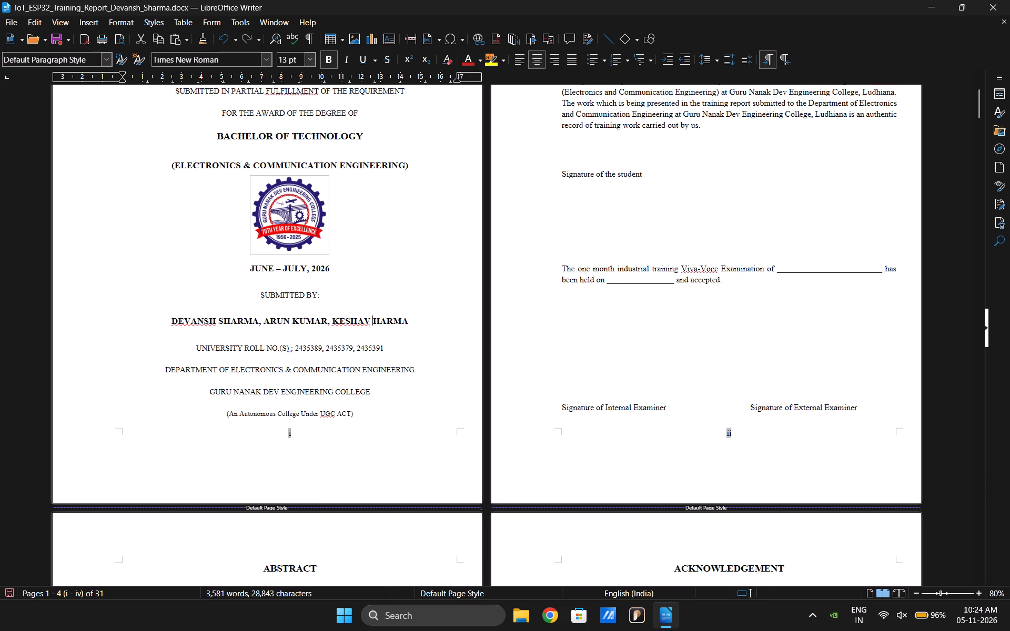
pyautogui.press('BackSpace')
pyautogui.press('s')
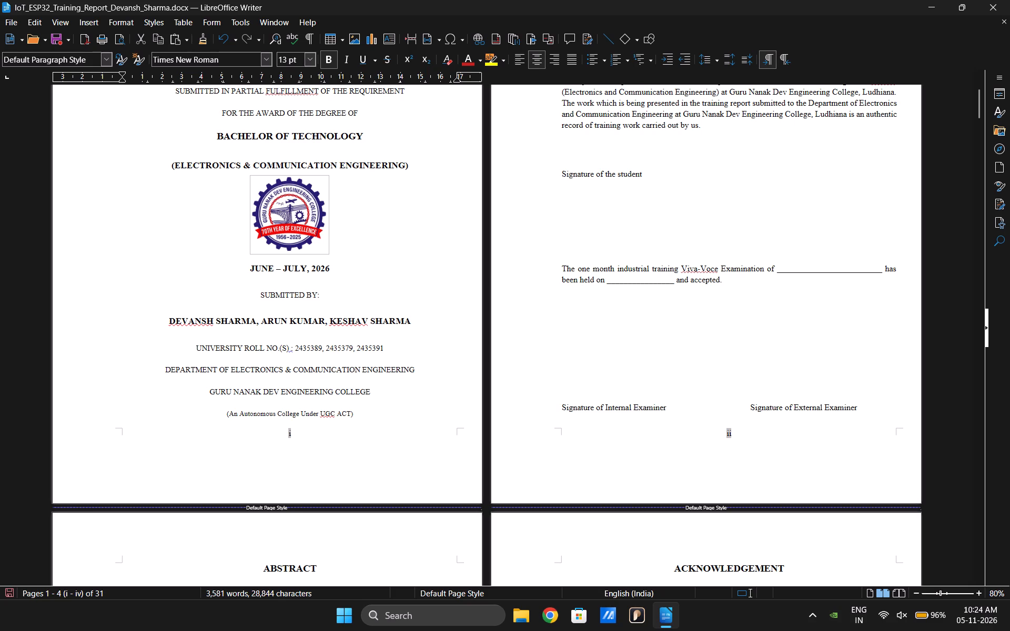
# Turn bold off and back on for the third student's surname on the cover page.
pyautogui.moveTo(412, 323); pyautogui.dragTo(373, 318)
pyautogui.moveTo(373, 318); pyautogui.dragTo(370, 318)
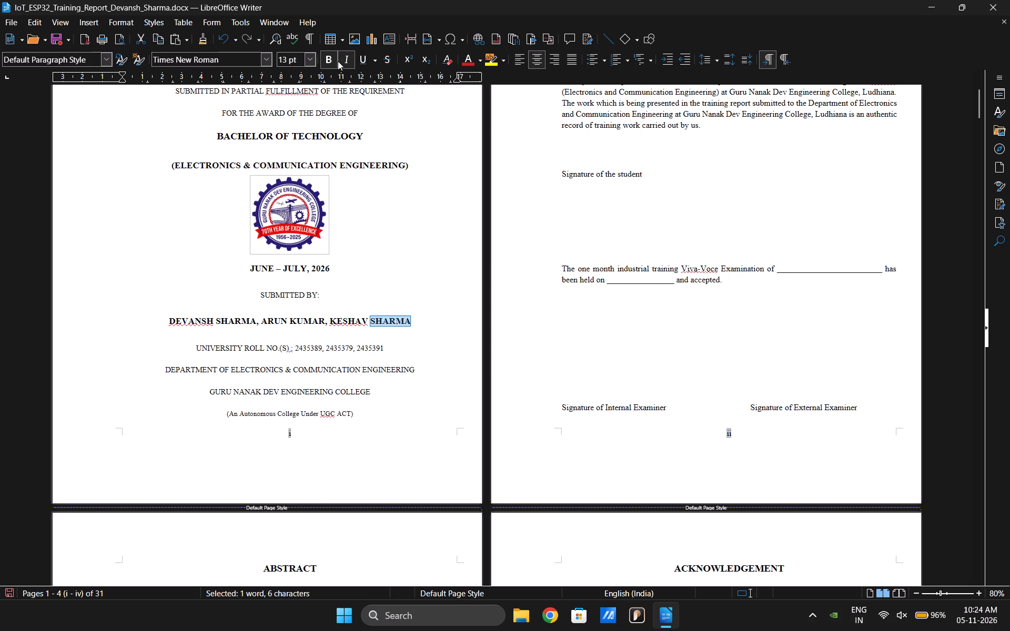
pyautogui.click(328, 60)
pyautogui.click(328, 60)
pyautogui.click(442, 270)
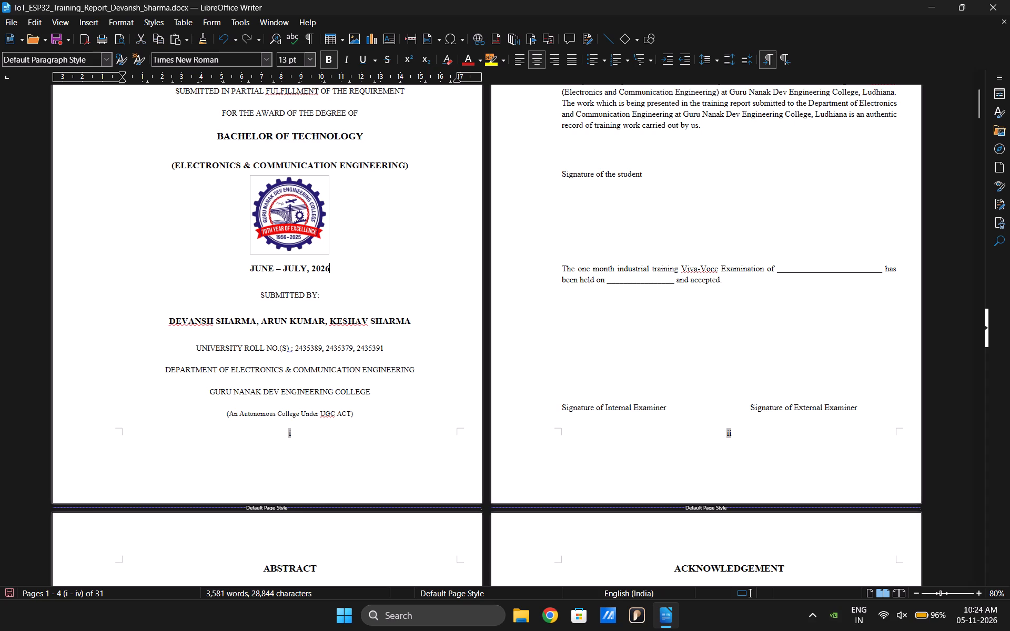
# Replace the last three digits of the third university roll number on the cover page with the new student's digits.
pyautogui.click(389, 348)
pyautogui.press('BackSpace')
pyautogui.press('BackSpace')
pyautogui.press('BackSpace')
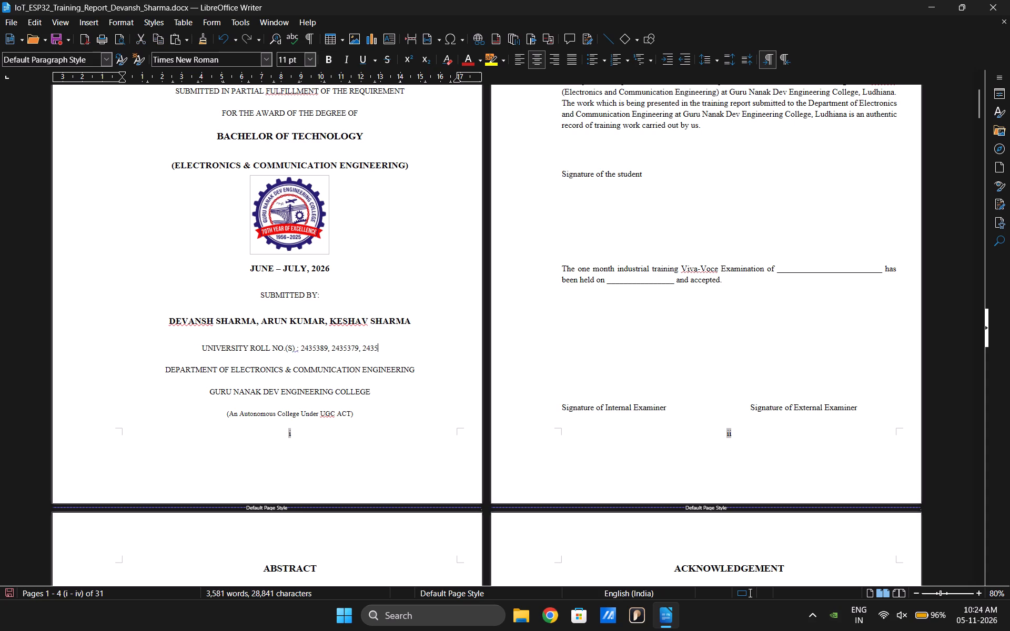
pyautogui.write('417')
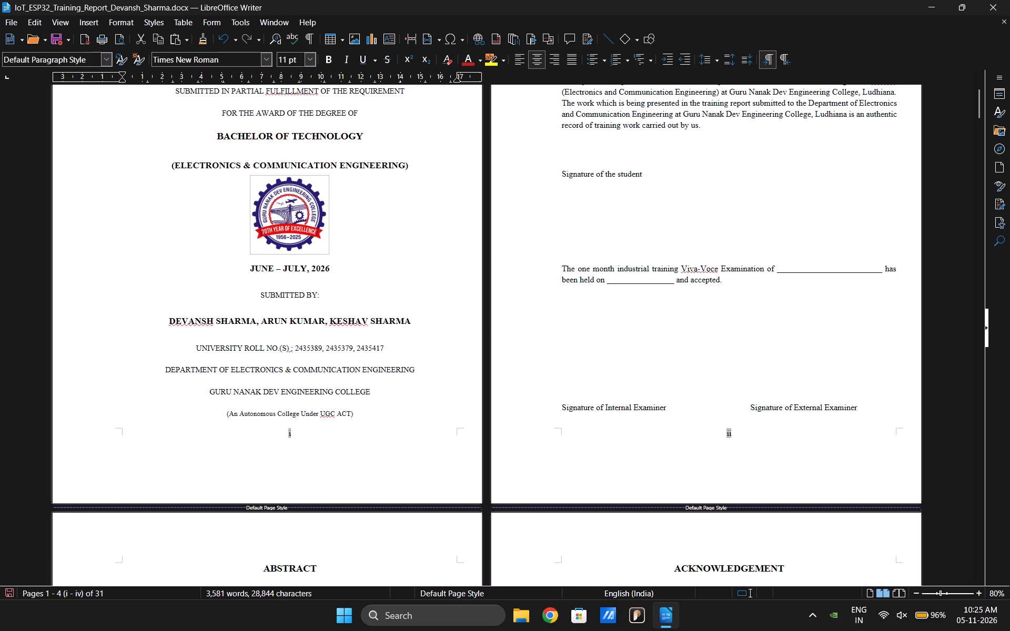
# Change "I" to lowercase "we" in "hereby declare that I have" in the Candidate's Declaration.
pyautogui.scroll(1, 647, 253)
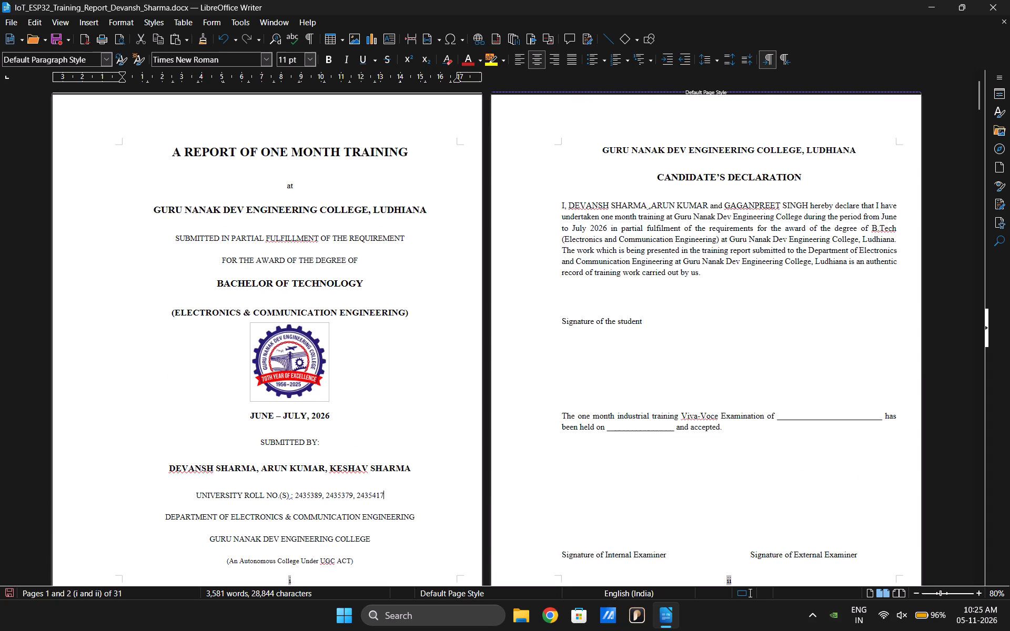
pyautogui.click(877, 206)
pyautogui.press('BackSpace')
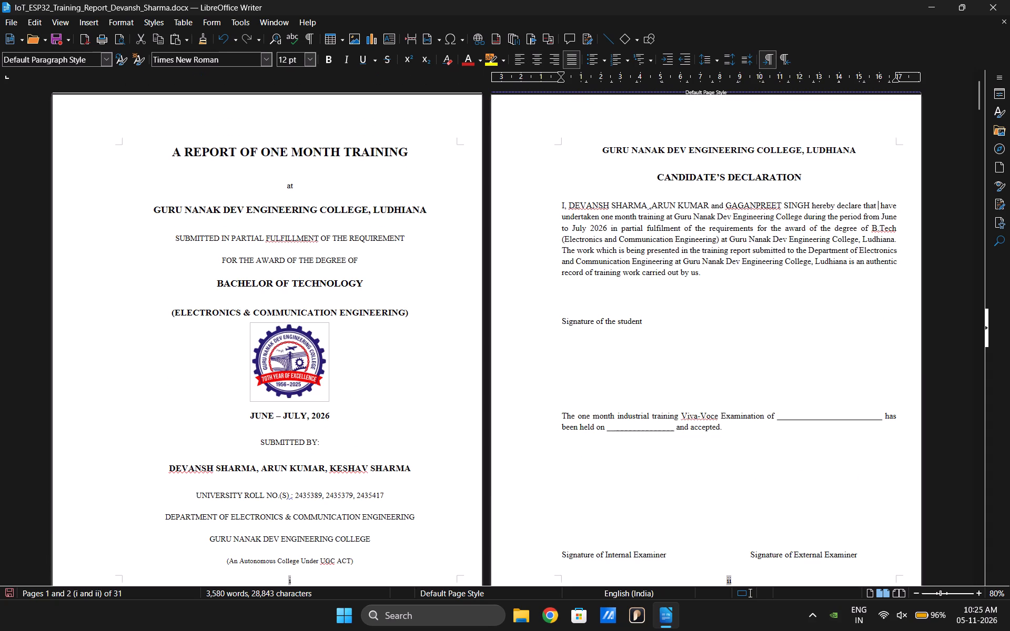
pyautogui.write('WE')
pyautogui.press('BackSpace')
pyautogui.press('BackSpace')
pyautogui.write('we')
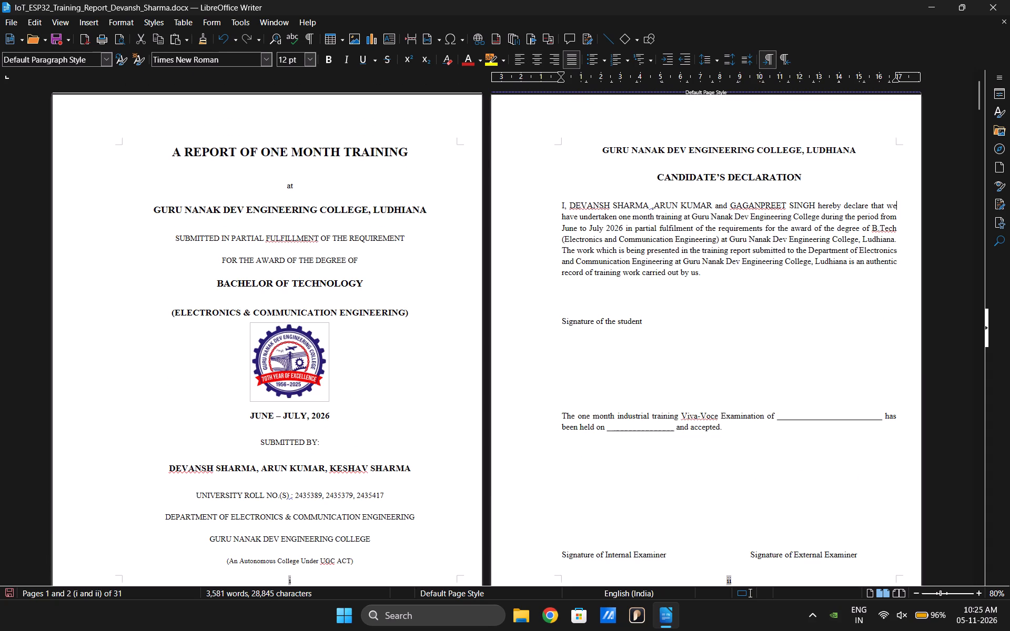
# Change the opening "I" of the Candidate's Declaration paragraph to "We".
pyautogui.keyDown('ctrl'); pyautogui.scroll(2, 788, 326); pyautogui.keyUp('ctrl')
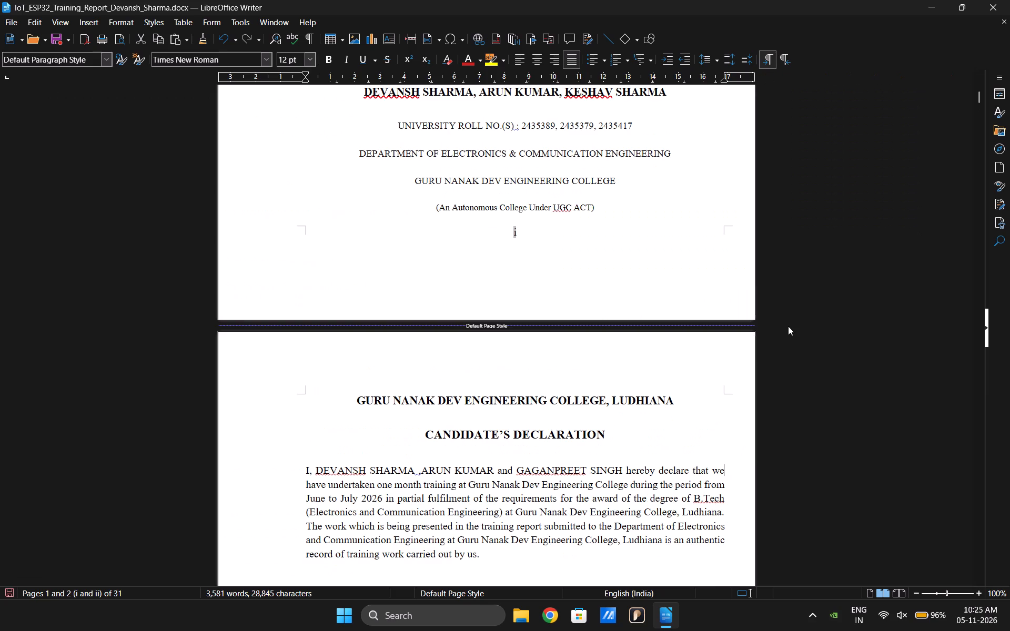
pyautogui.keyDown('ctrl'); pyautogui.scroll(2, 788, 326); pyautogui.keyUp('ctrl')
pyautogui.scroll(-1, 684, 501)
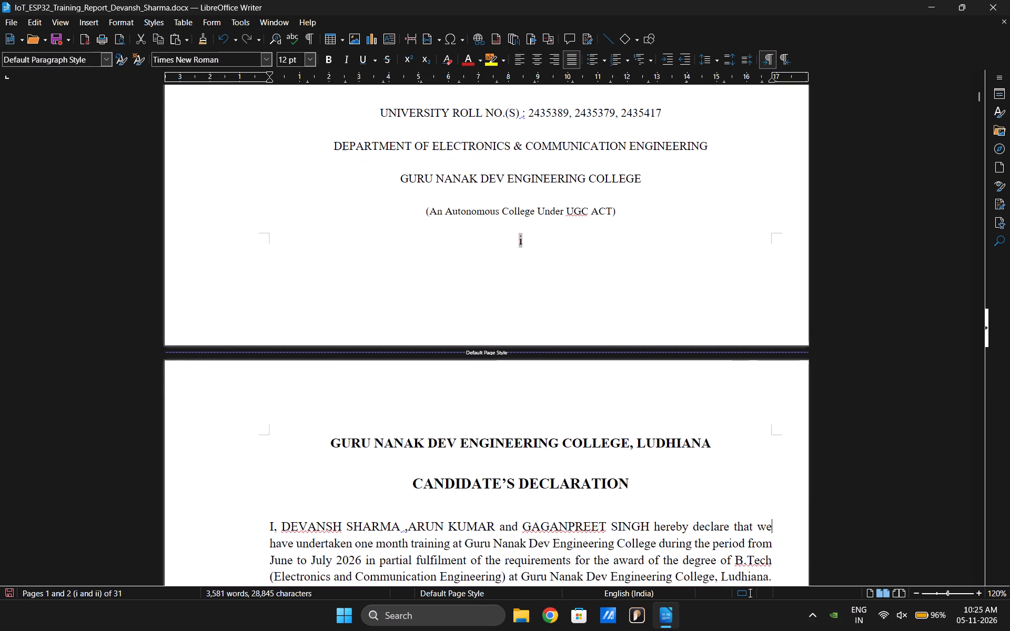
pyautogui.scroll(-2, 684, 501)
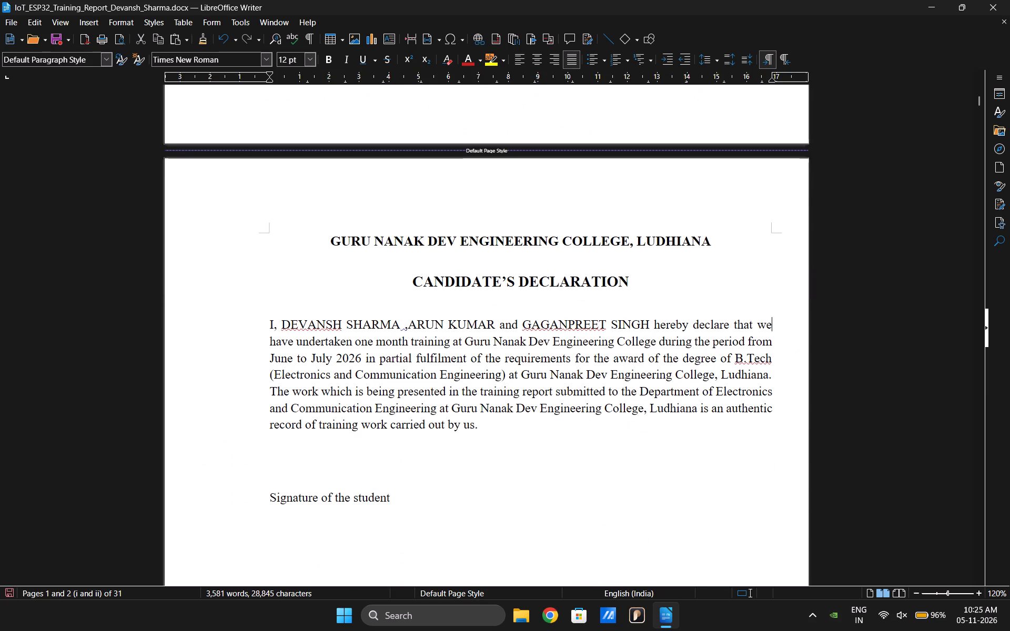
pyautogui.click(275, 321)
pyautogui.press('BackSpace')
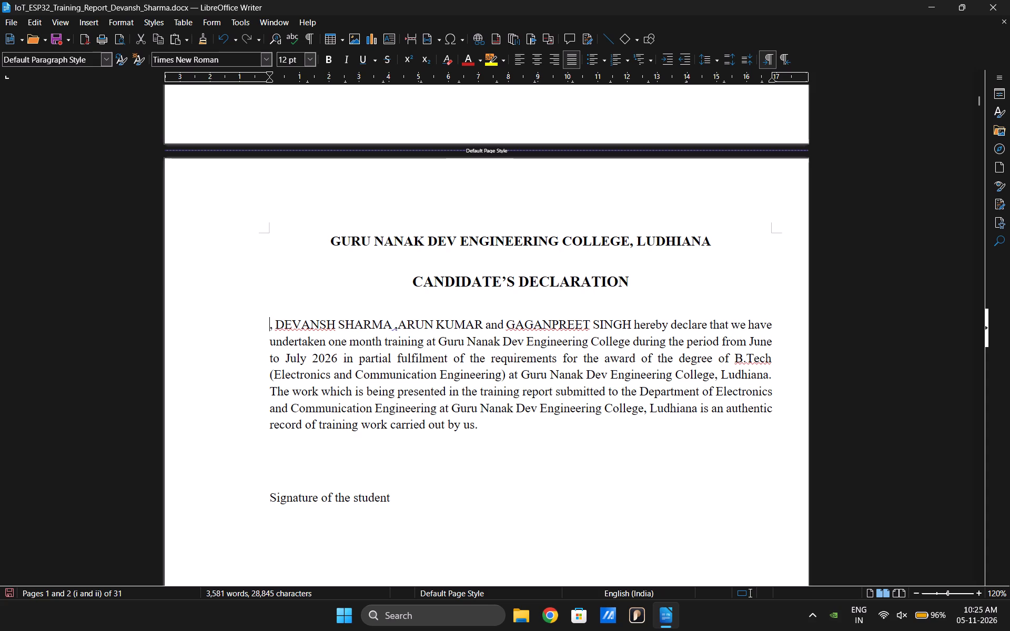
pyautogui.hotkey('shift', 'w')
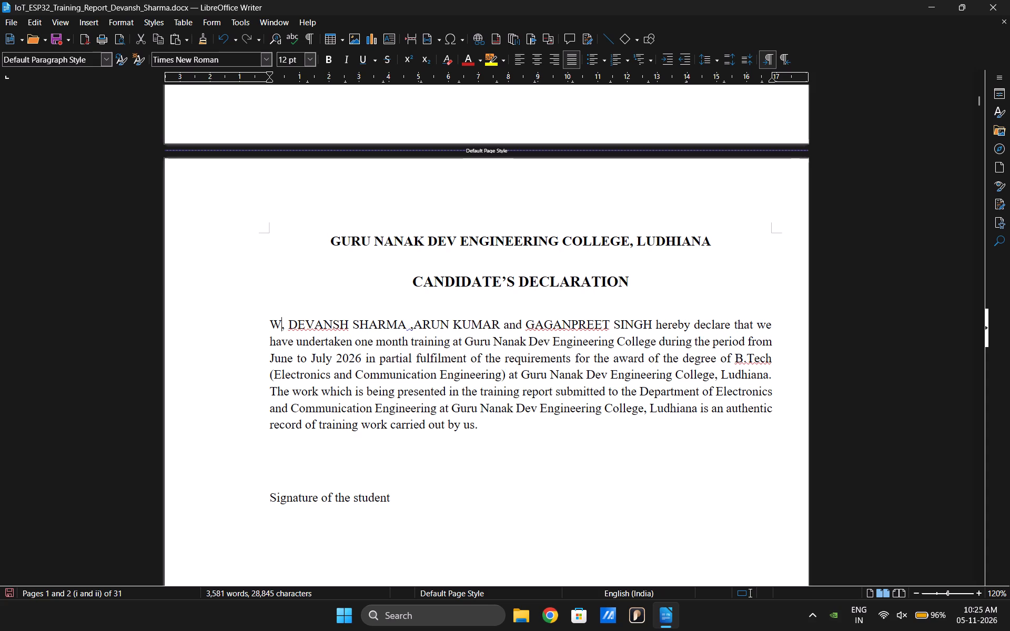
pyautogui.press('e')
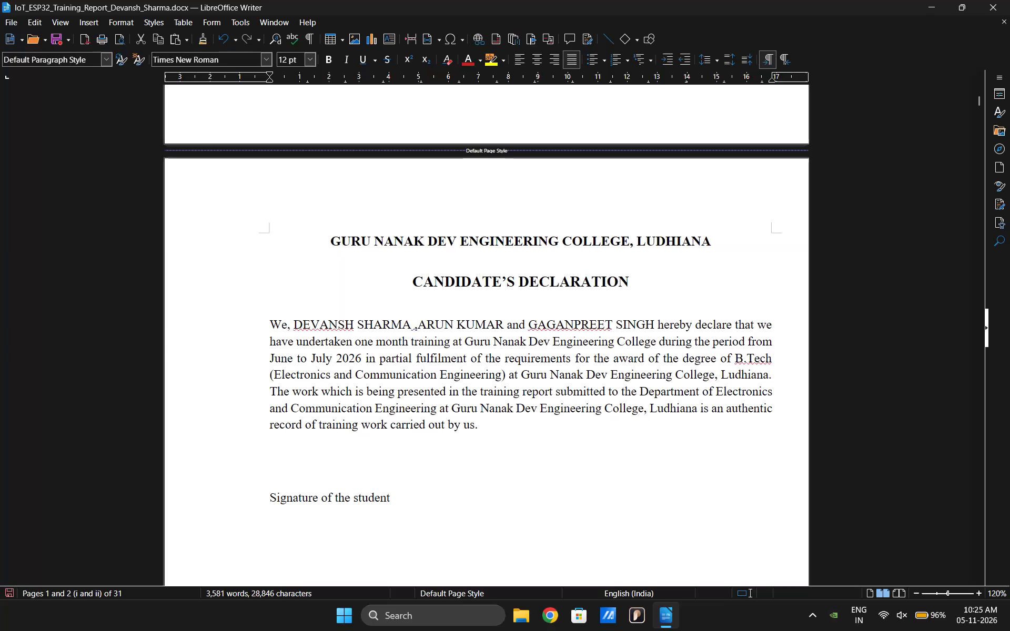
# Replace the third student's name in the Candidate's Declaration paragraph with the new student's full name in capitals.
pyautogui.click(654, 325)
pyautogui.hotkey('ctrl', 'BackSpace')
pyautogui.hotkey('ctrl', 'BackSpace')
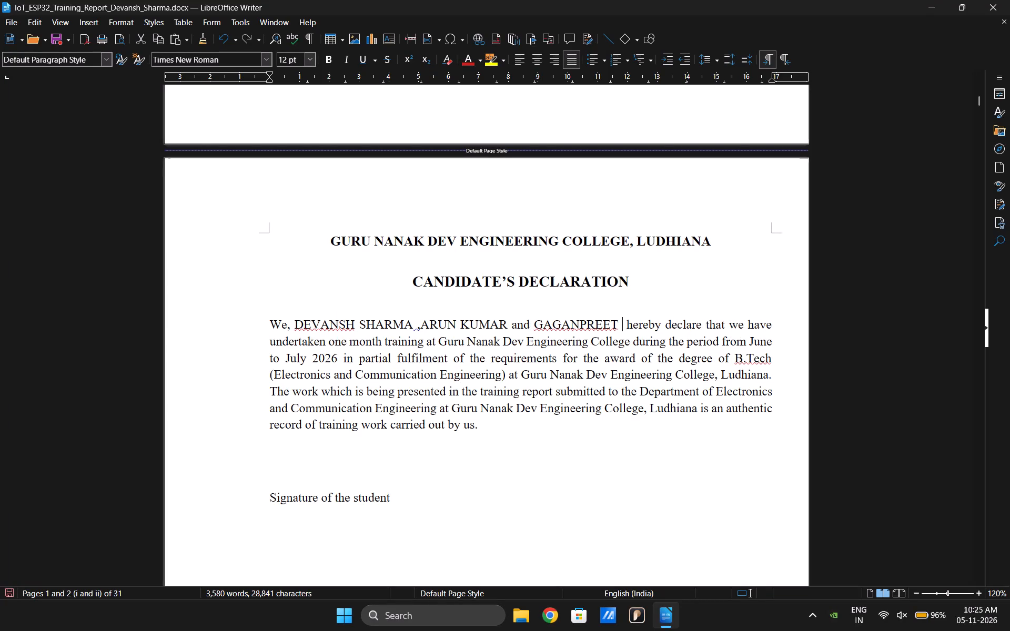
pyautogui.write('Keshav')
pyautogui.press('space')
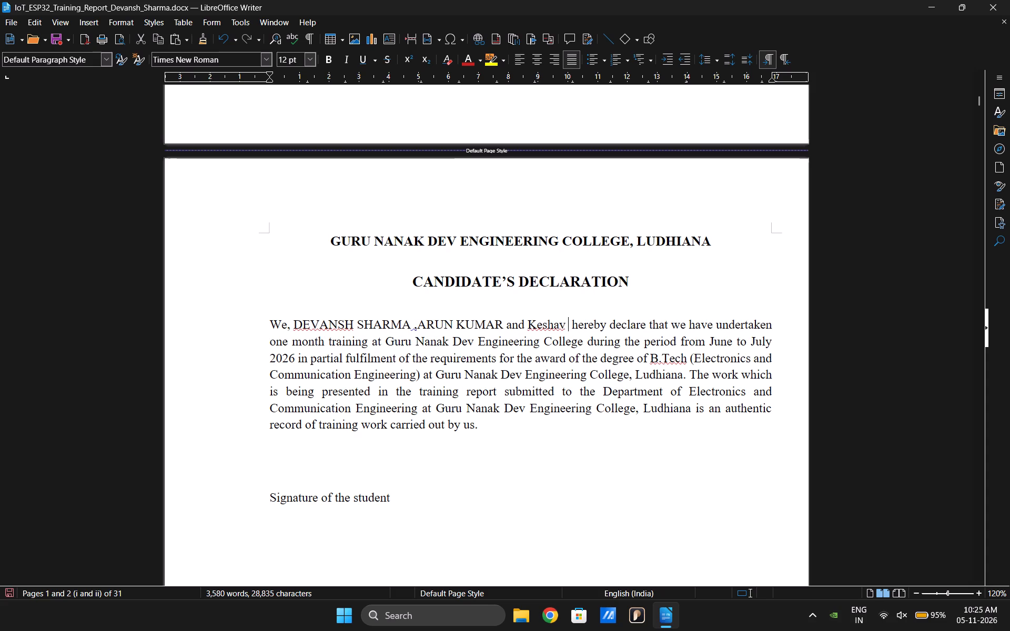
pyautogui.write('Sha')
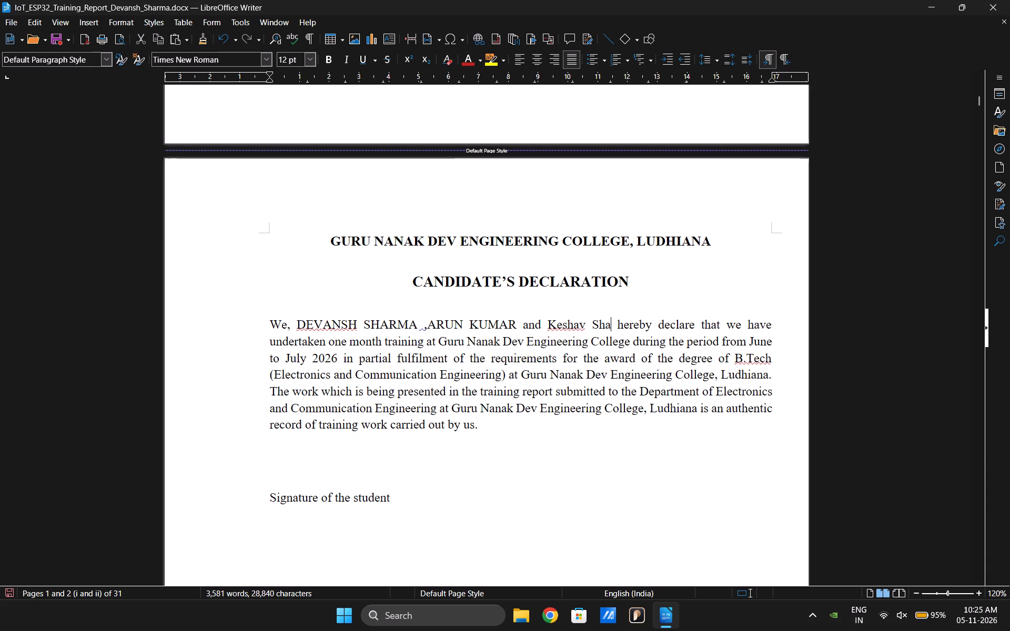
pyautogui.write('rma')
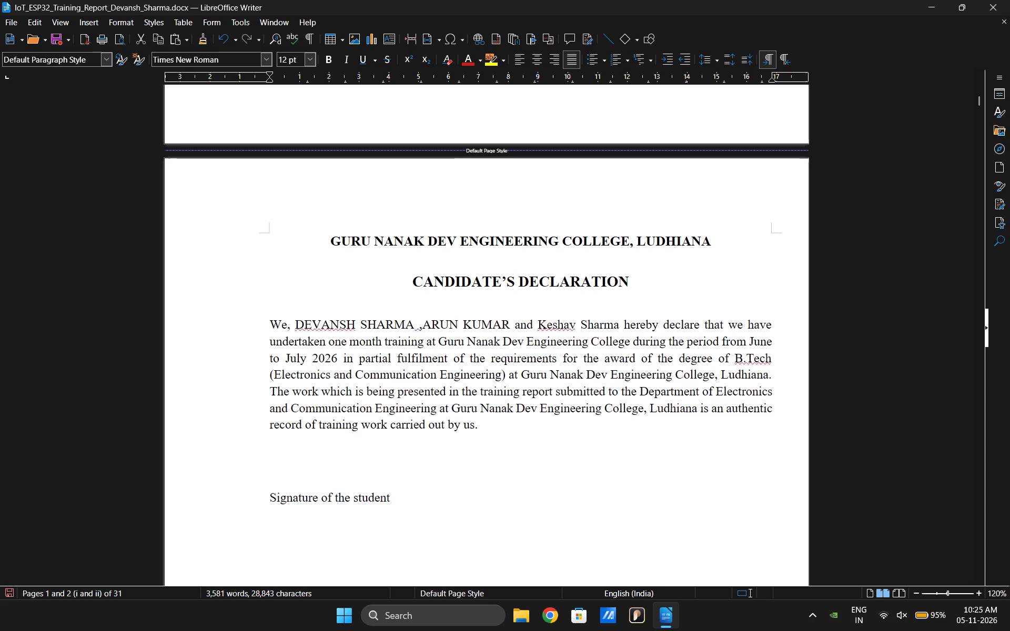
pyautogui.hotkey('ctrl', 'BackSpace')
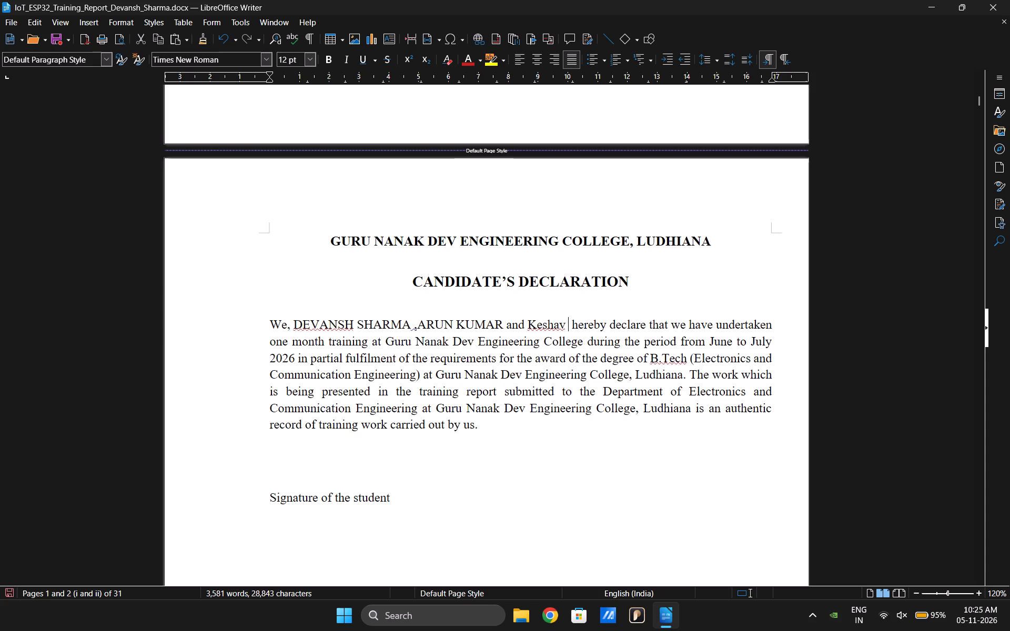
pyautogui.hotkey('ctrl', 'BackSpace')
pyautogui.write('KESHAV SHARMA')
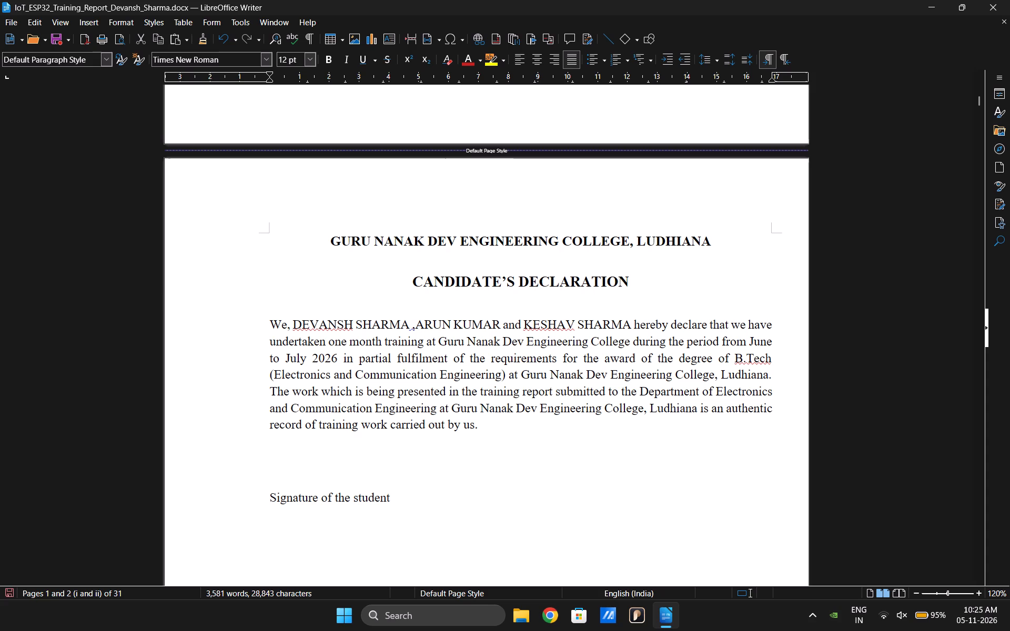
# Change the student signature line below the Candidate's Declaration to read "Signature of the students".
pyautogui.scroll(-2, 507, 359)
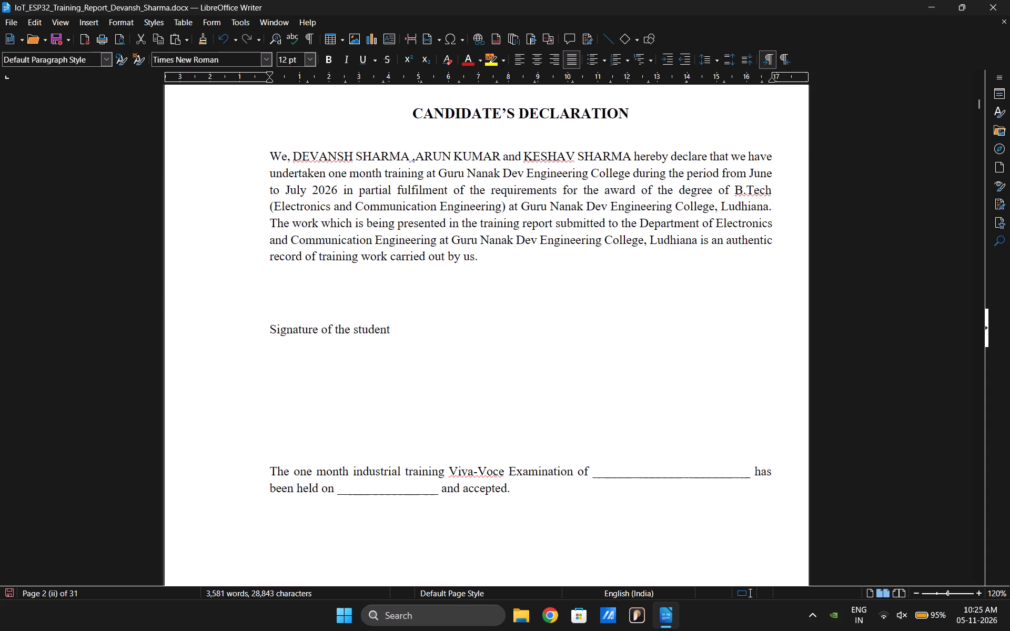
pyautogui.click(417, 332)
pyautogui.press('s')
# Delete the college name heading and its leftover empty line above the "CANDIDATE'S DECLARATION" title, keeping that title on its own page.
pyautogui.scroll(1, 382, 391)
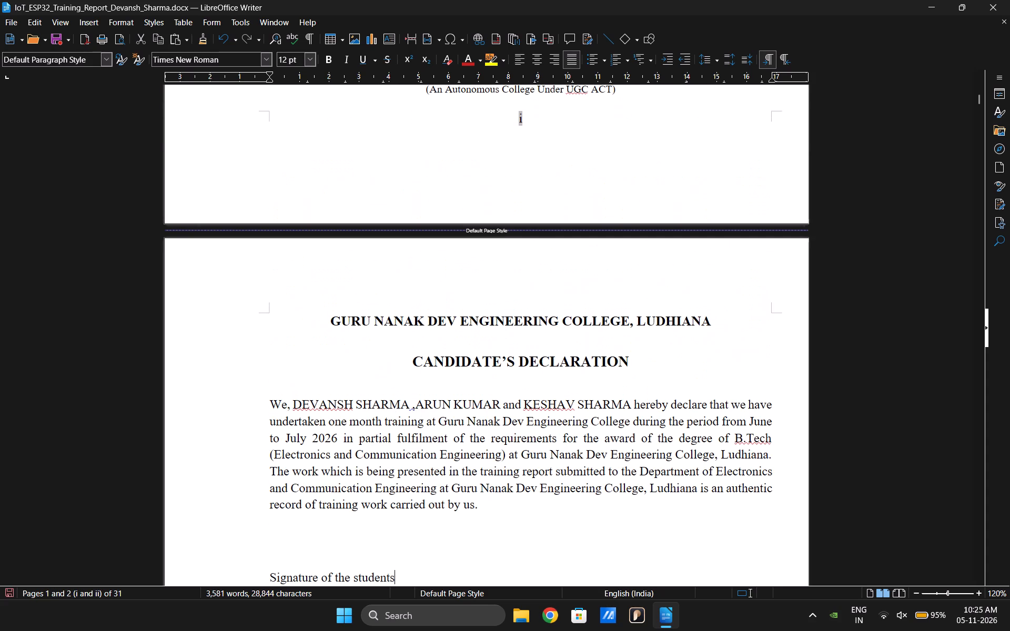
pyautogui.moveTo(729, 319); pyautogui.dragTo(305, 318)
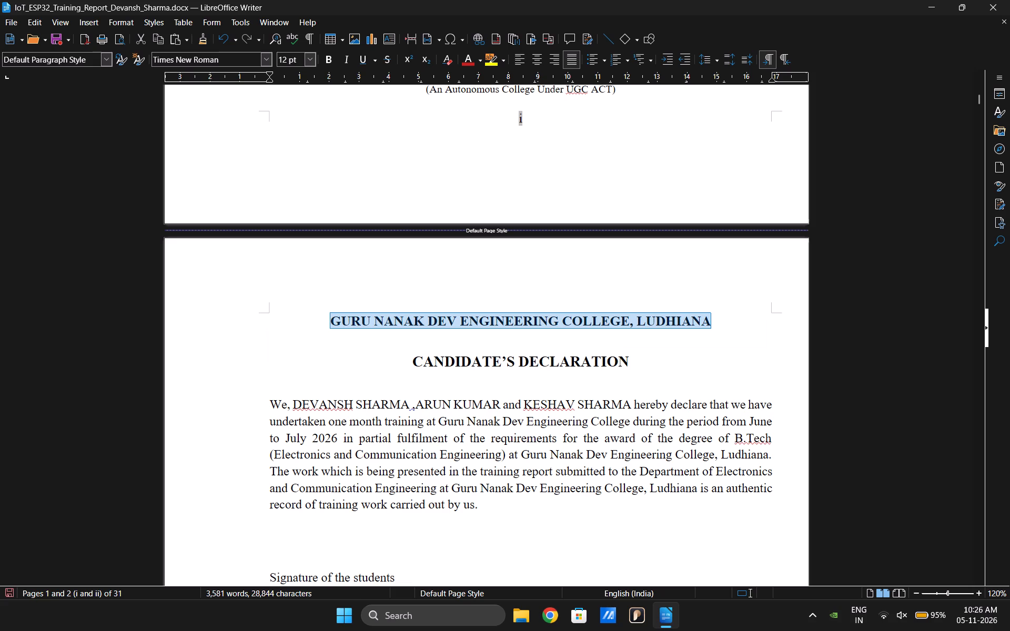
pyautogui.press('BackSpace')
pyautogui.press('Down')
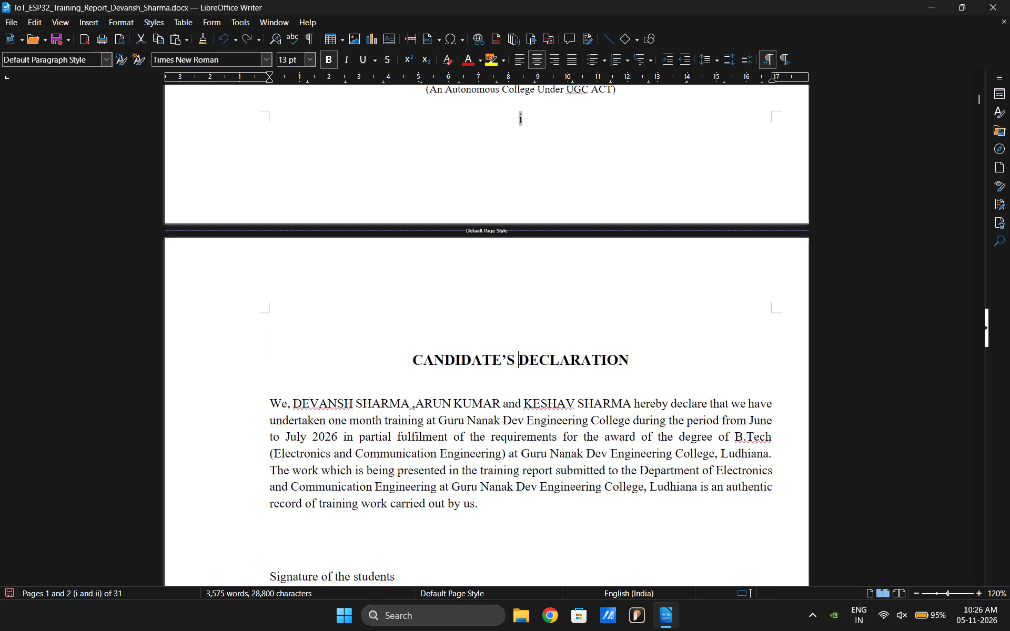
pyautogui.press('Left')
pyautogui.press('Left')
pyautogui.press('Left')
pyautogui.press('Left')
pyautogui.press('Left')
pyautogui.press('Left')
pyautogui.press('Left')
pyautogui.press('Left')
pyautogui.press('Left')
pyautogui.press('Left')
pyautogui.press('Left')
pyautogui.press('Left')
pyautogui.press('BackSpace')
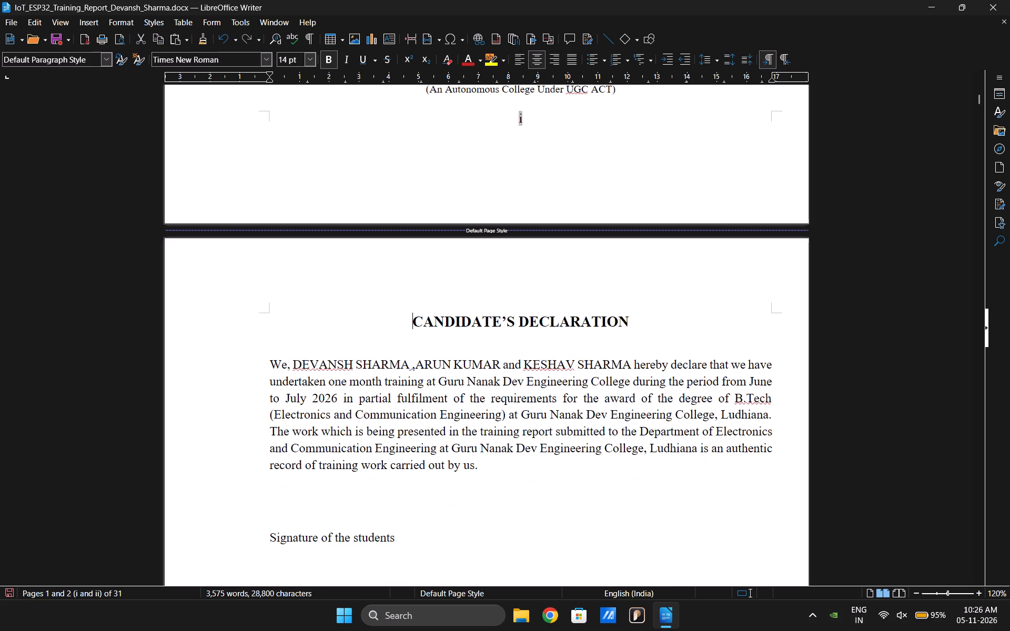
pyautogui.press('BackSpace')
pyautogui.hotkey('ctrl', 'z')
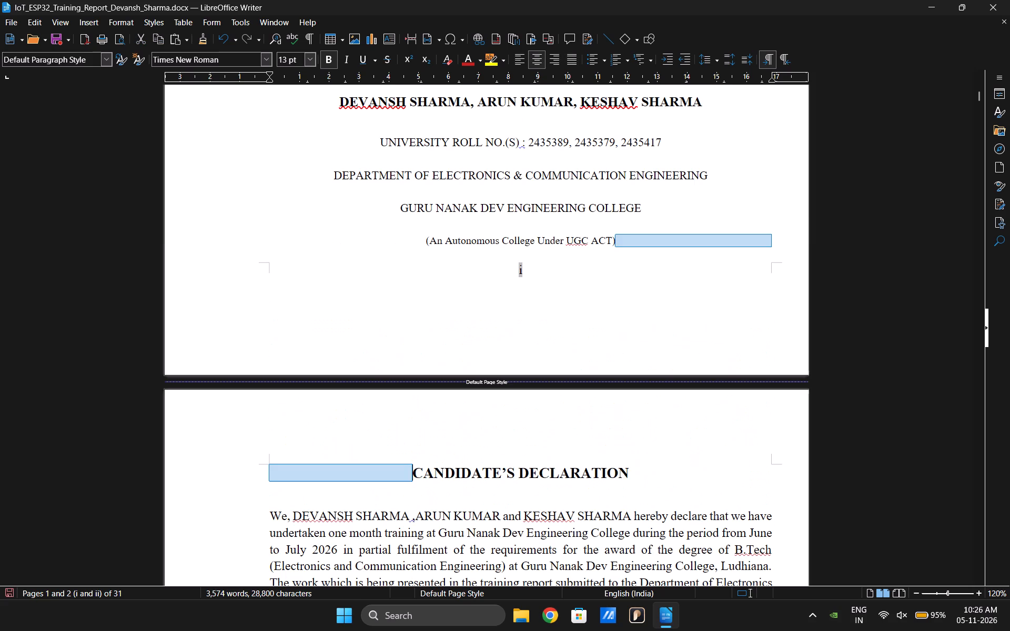
pyautogui.click(448, 446)
# Replace the third URN in the sign-off on page iv with the new student's roll number.
pyautogui.scroll(-1, 448, 446)
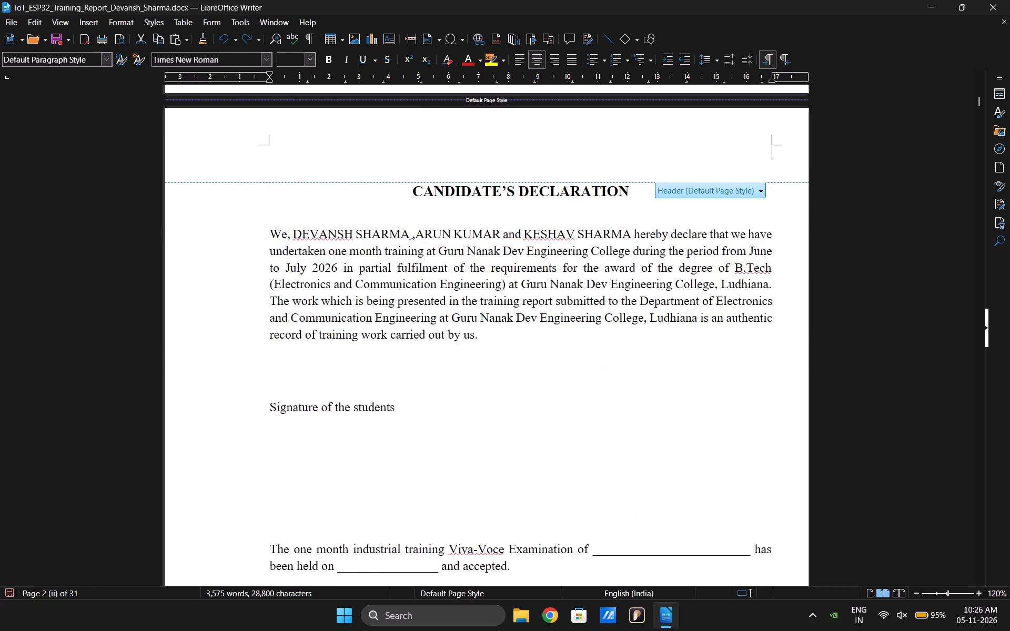
pyautogui.scroll(-3, 448, 446)
pyautogui.scroll(-1, 456, 401)
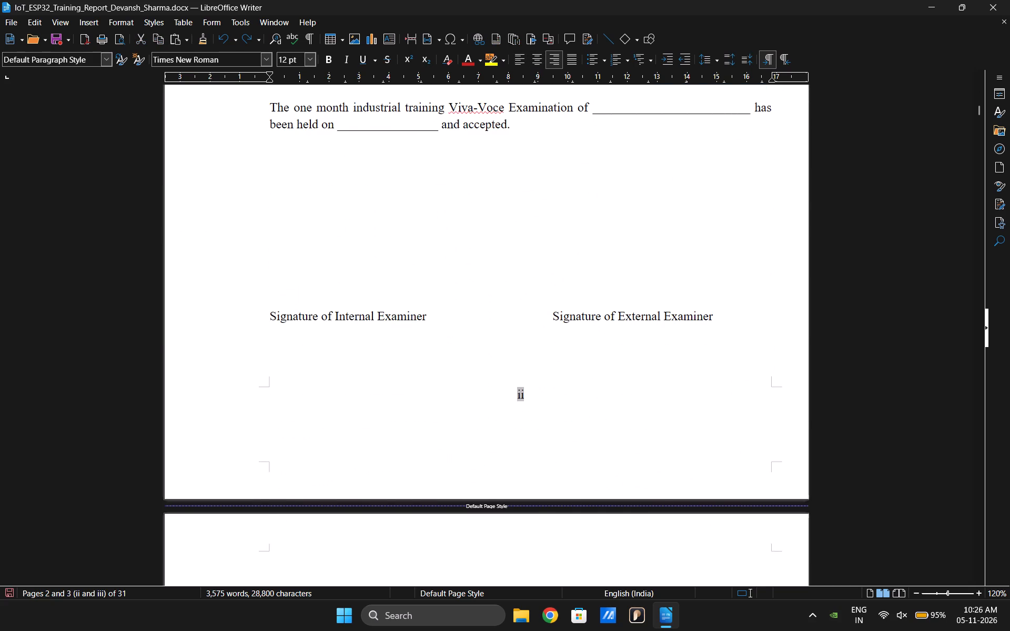
pyautogui.scroll(-2, 456, 401)
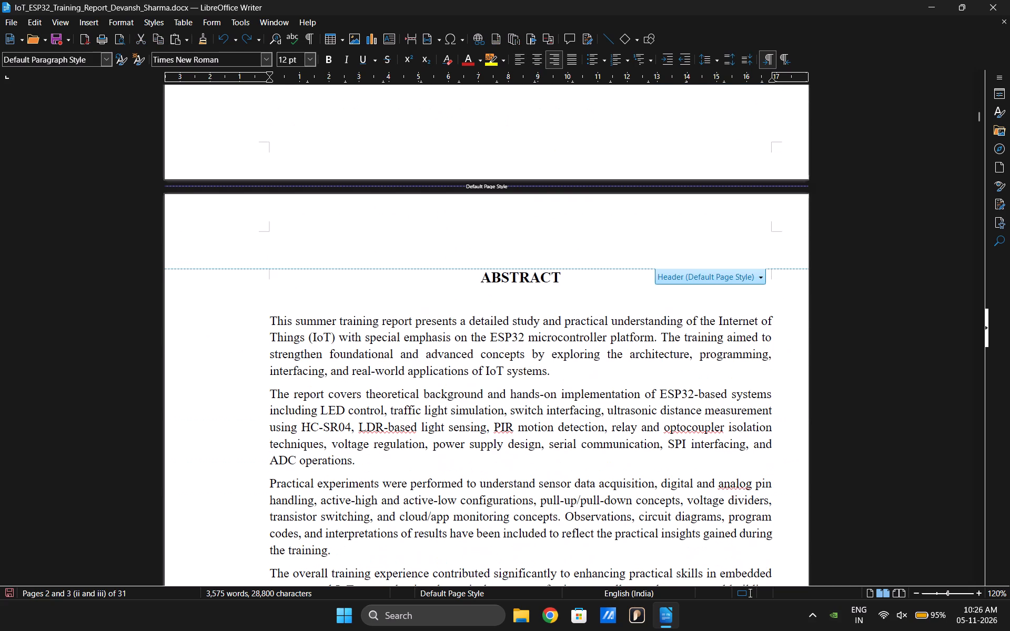
pyautogui.scroll(-2, 456, 401)
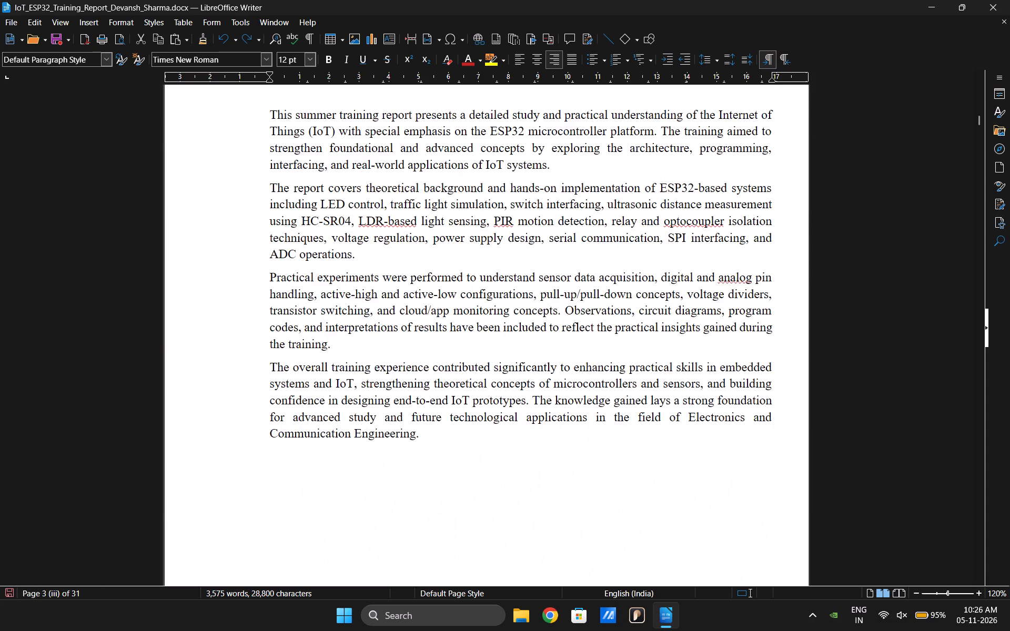
pyautogui.scroll(-4, 456, 401)
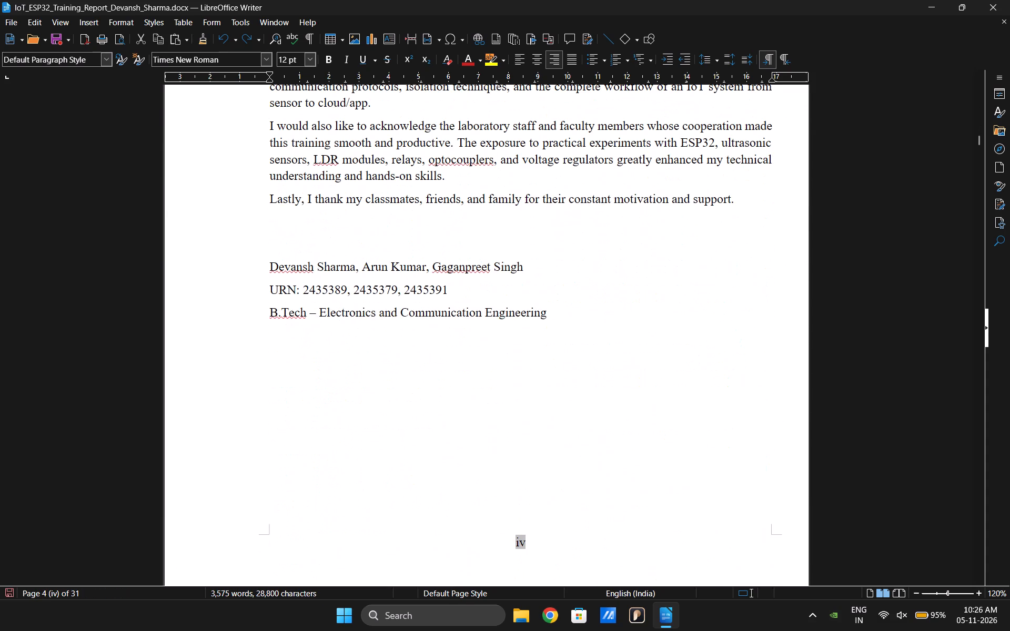
pyautogui.click(460, 297)
pyautogui.click(450, 278)
pyautogui.hotkey('ctrl', 'BackSpace')
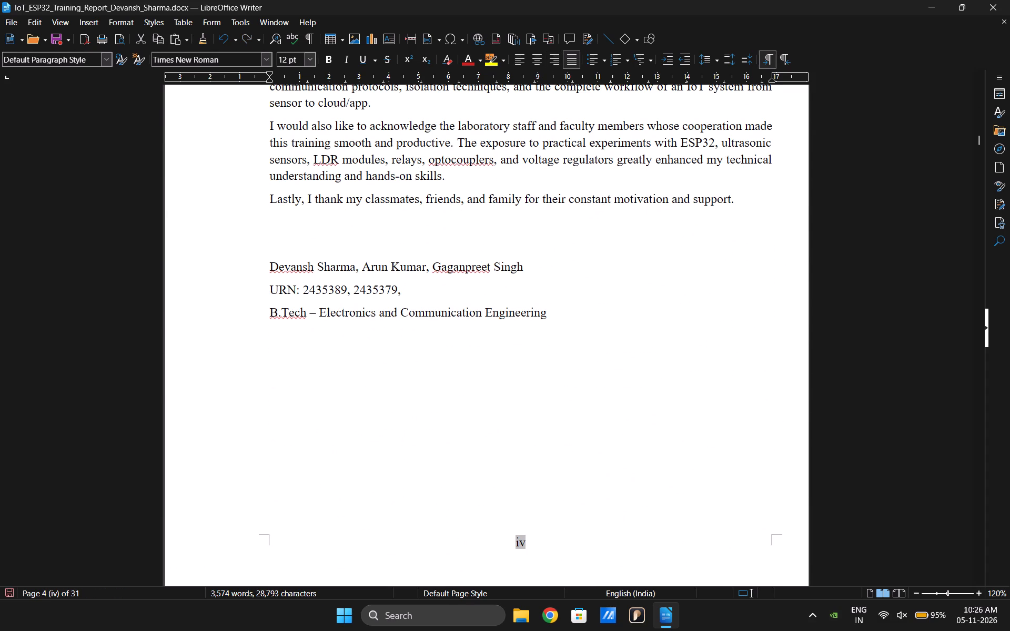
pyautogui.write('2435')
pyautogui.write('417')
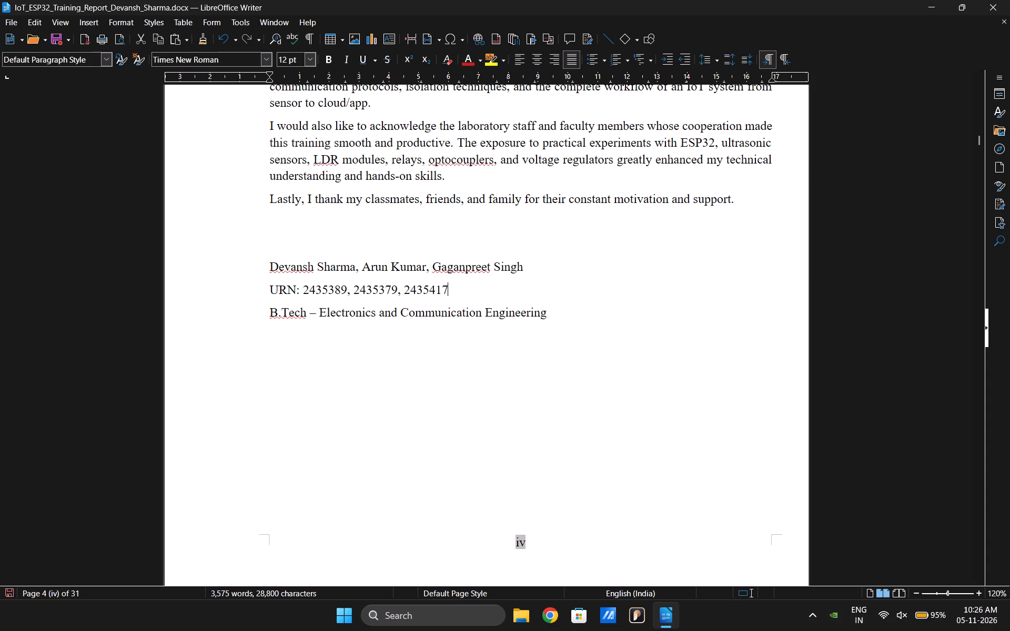
# Replace the third student's name in the sign-off on page iv with the new student's name in title case.
pyautogui.click(522, 268)
pyautogui.hotkey('ctrl', 'BackSpace')
pyautogui.hotkey('ctrl', 'BackSpace')
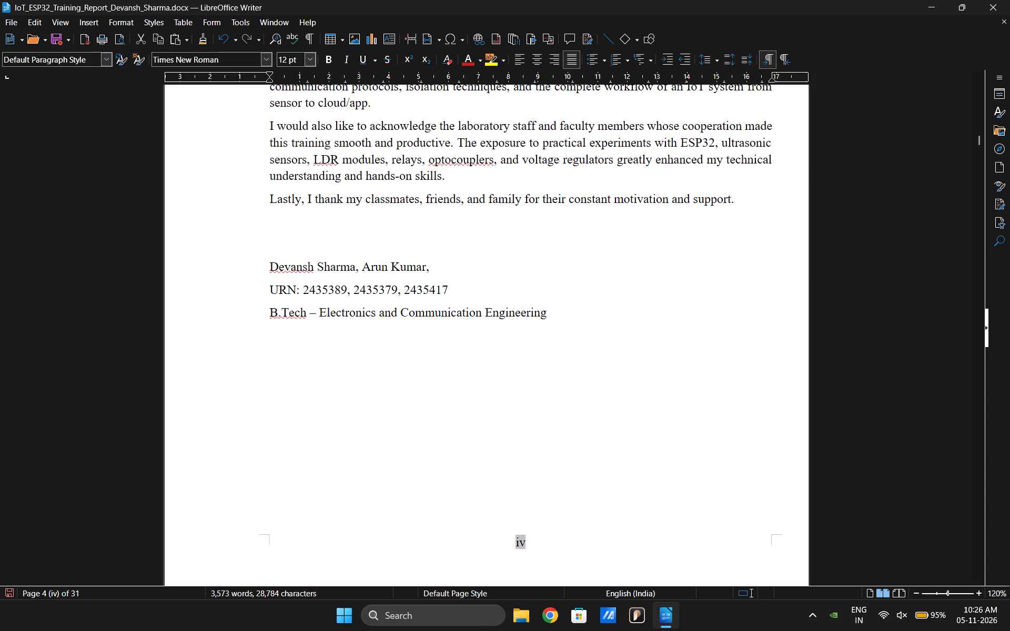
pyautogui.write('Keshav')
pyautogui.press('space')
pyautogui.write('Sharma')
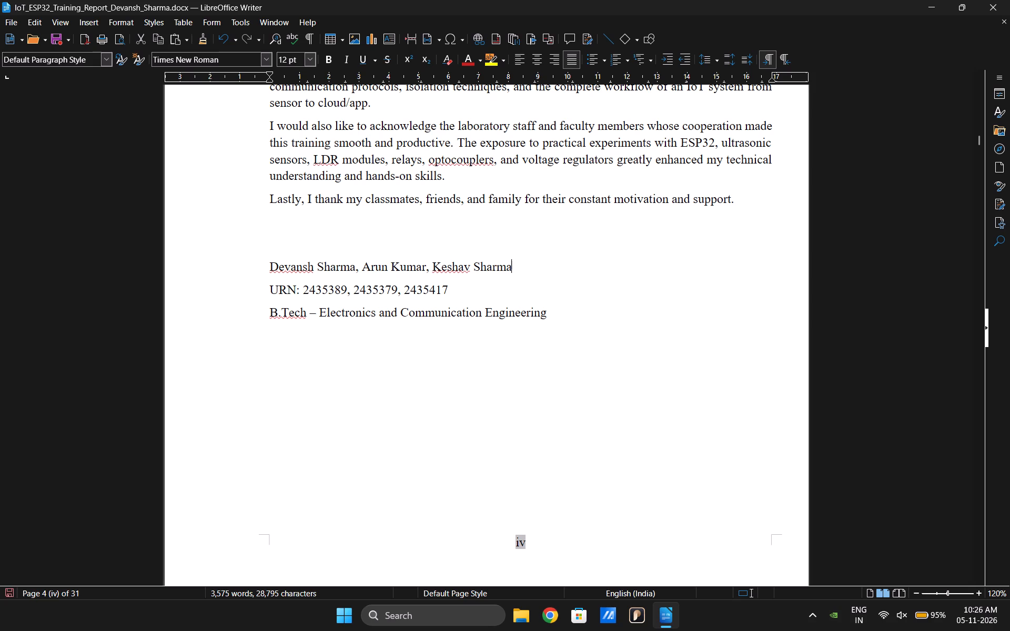
# Change the second column heading in the List of Tables to "Title", removing some preceding spaces to bring it closer over the table names.
pyautogui.scroll(-4, 494, 302)
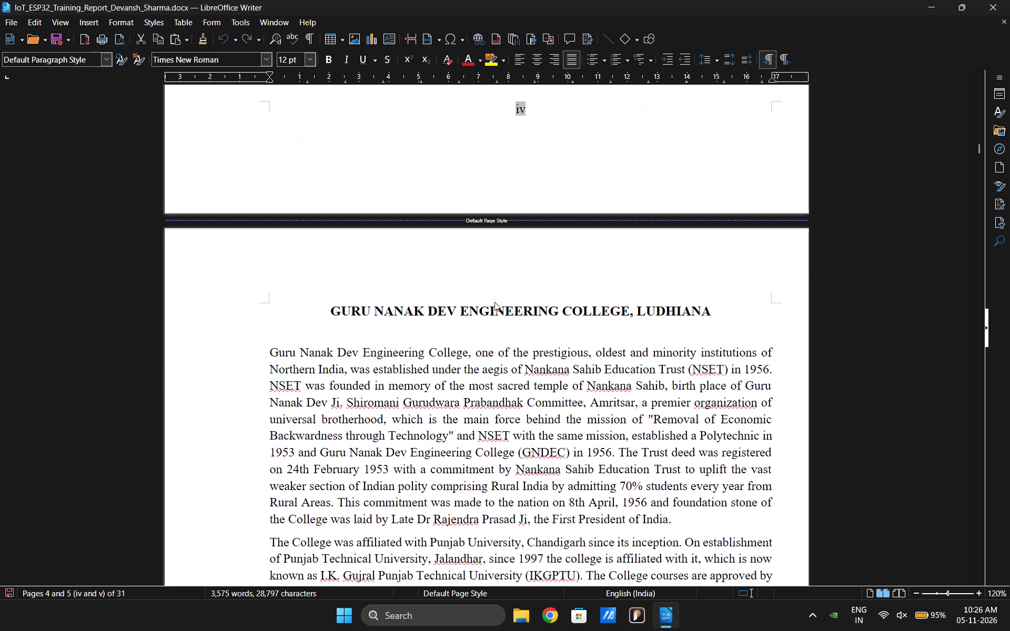
pyautogui.scroll(-3, 494, 302)
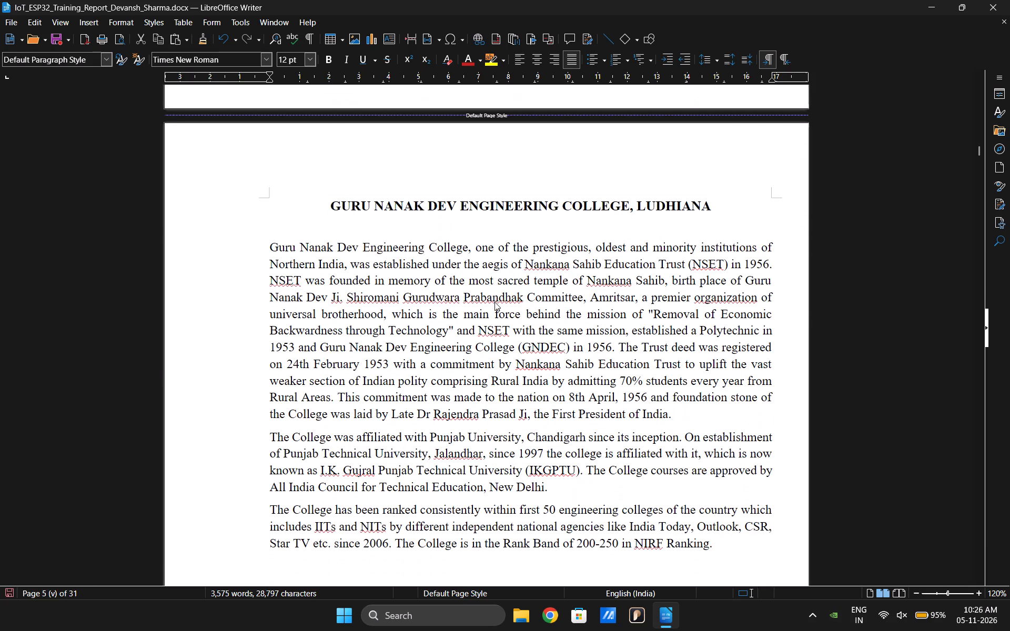
pyautogui.scroll(-5, 494, 302)
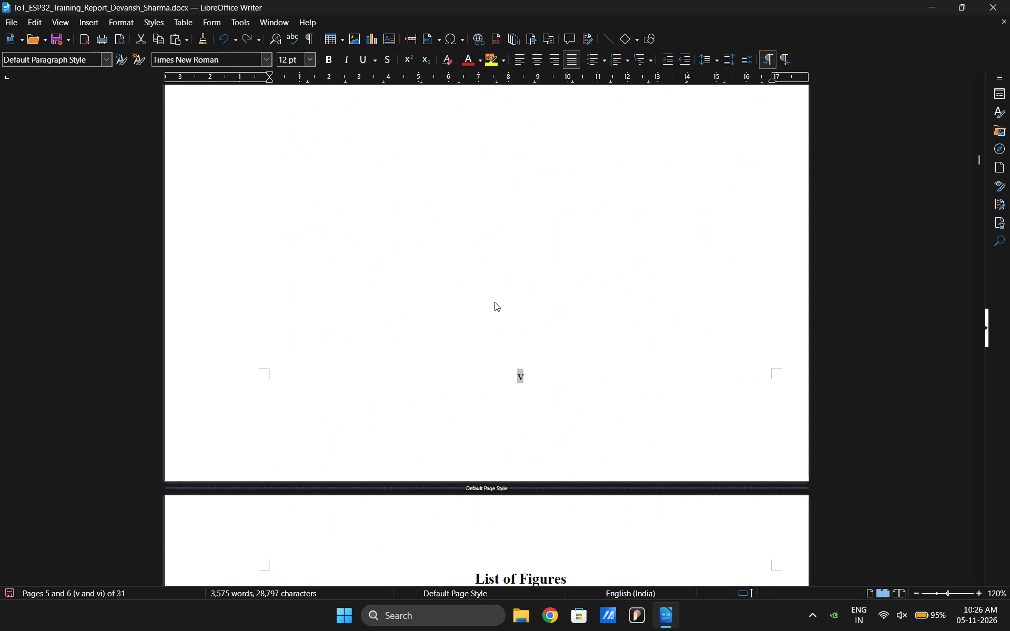
pyautogui.scroll(-3, 494, 302)
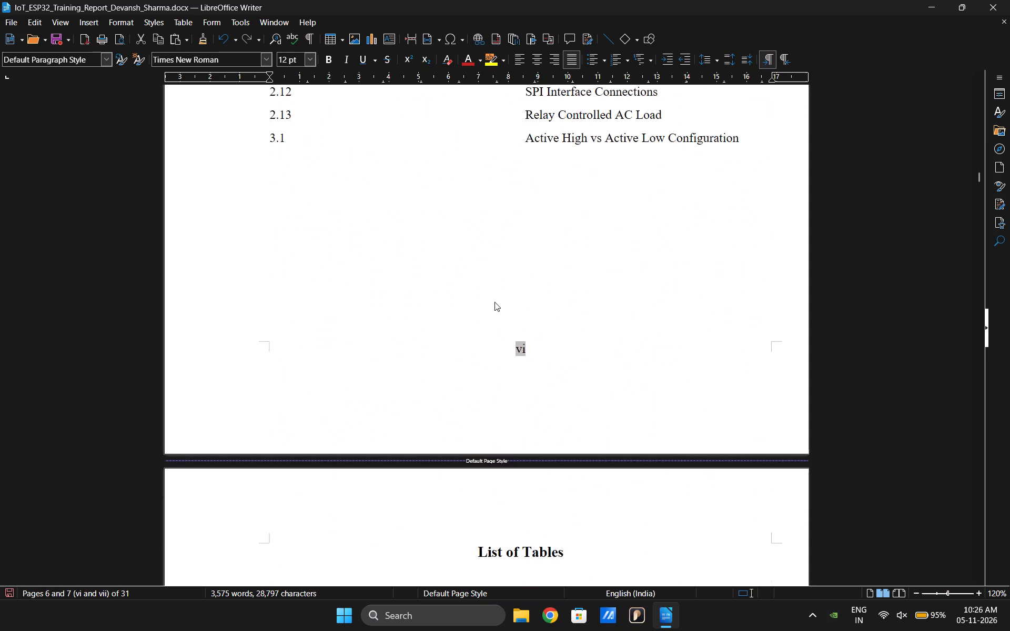
pyautogui.scroll(-1, 494, 302)
pyautogui.click(706, 277)
pyautogui.press('BackSpace')
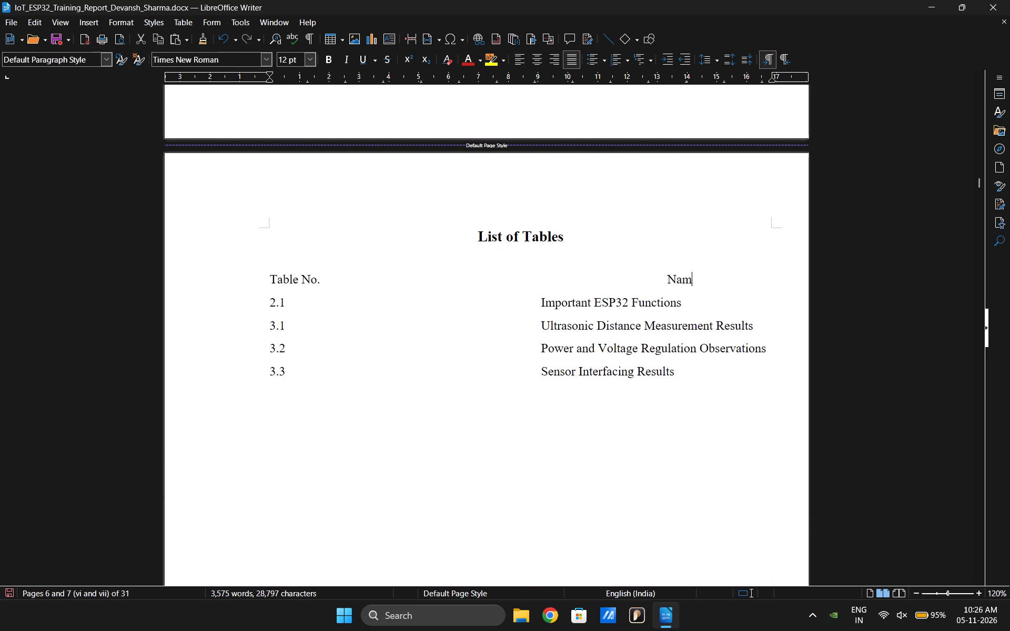
pyautogui.press('BackSpace')
pyautogui.press('BackSpace')
pyautogui.press('BackSpace')
pyautogui.press('BackSpace')
pyautogui.press('BackSpace')
pyautogui.press('BackSpace')
pyautogui.press('BackSpace')
pyautogui.press('BackSpace')
pyautogui.press('BackSpace')
pyautogui.press('BackSpace')
pyautogui.press('BackSpace')
pyautogui.press('BackSpace')
pyautogui.press('BackSpace')
pyautogui.press('BackSpace')
pyautogui.press('BackSpace')
pyautogui.press('BackSpace')
pyautogui.press('BackSpace')
pyautogui.press('BackSpace')
pyautogui.press('BackSpace')
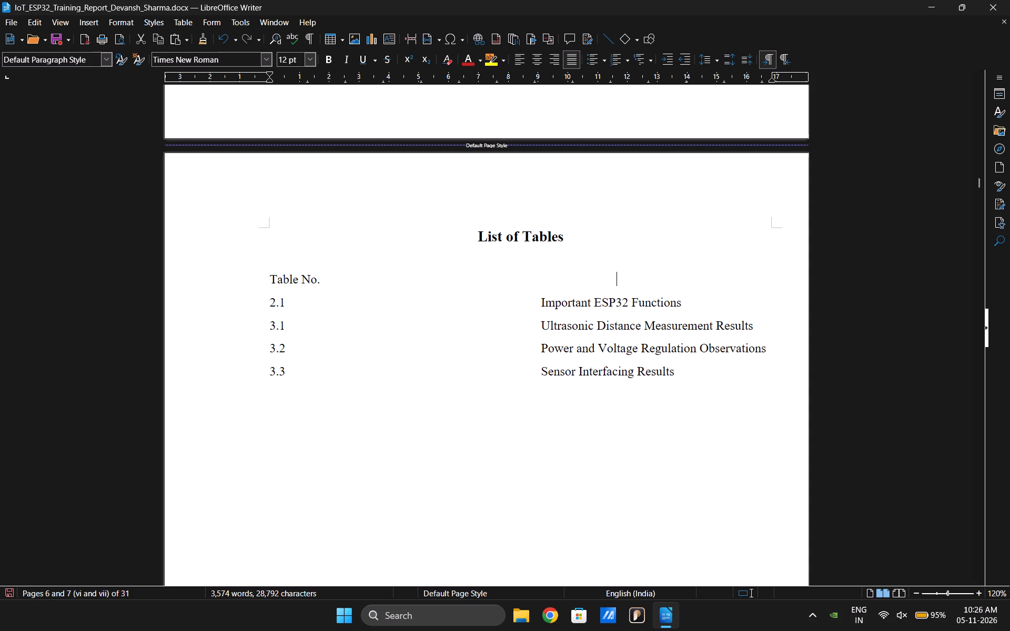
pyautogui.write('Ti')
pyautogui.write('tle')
# Add spaces before the "Page No." heading on the CONTENTS page to align it with the page-number column at the margin.
pyautogui.scroll(-3, 706, 277)
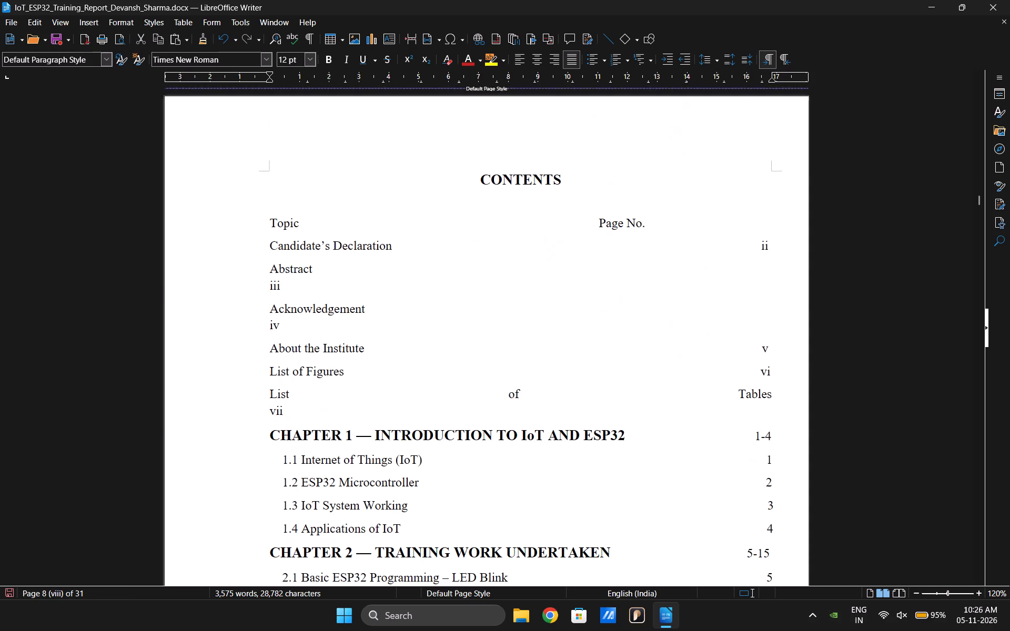
pyautogui.scroll(-1, 706, 277)
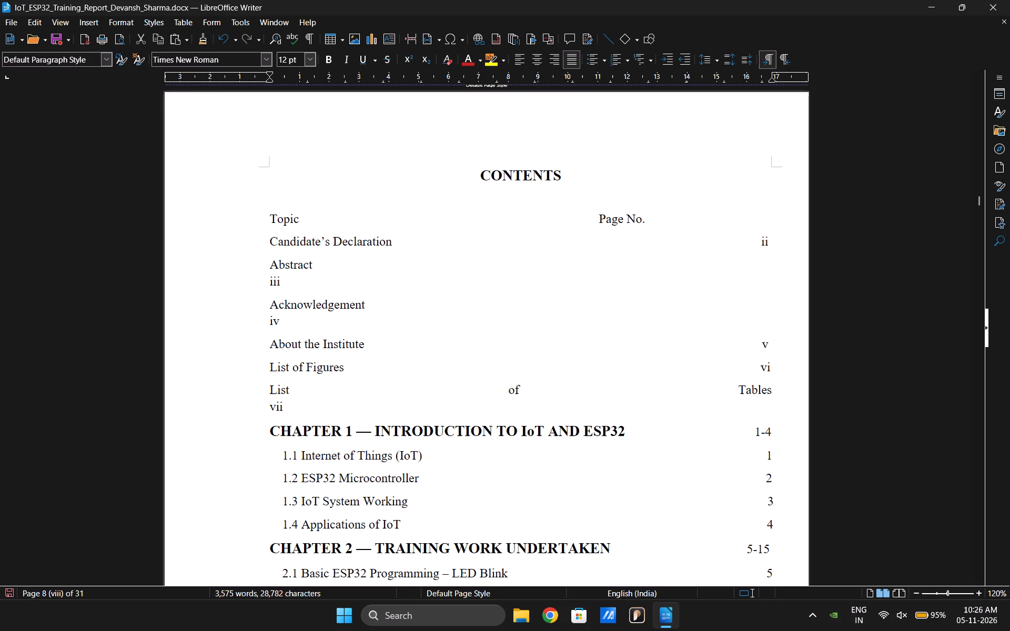
pyautogui.click(599, 221)
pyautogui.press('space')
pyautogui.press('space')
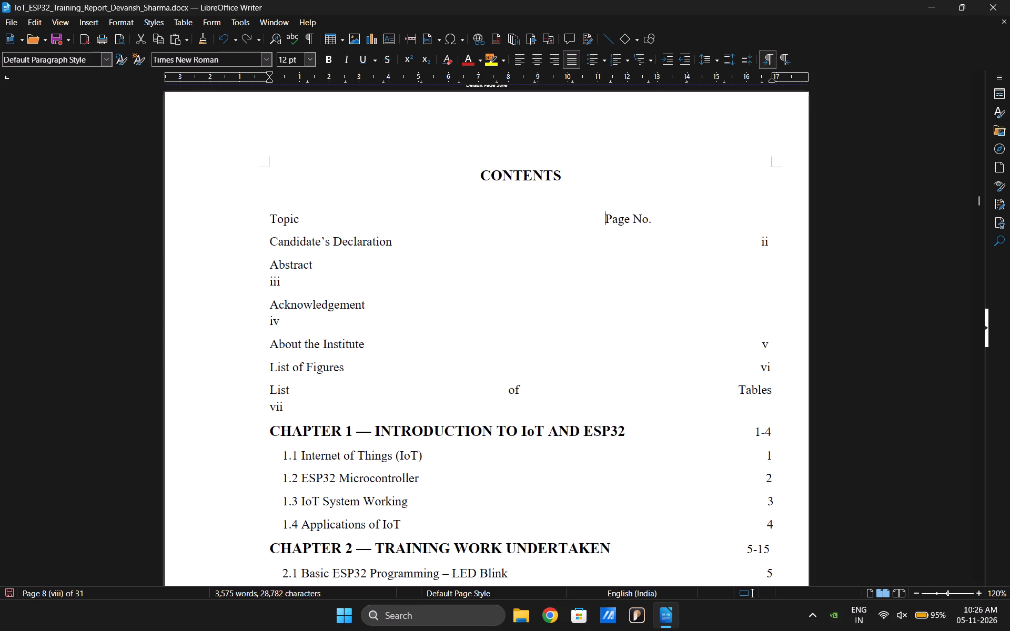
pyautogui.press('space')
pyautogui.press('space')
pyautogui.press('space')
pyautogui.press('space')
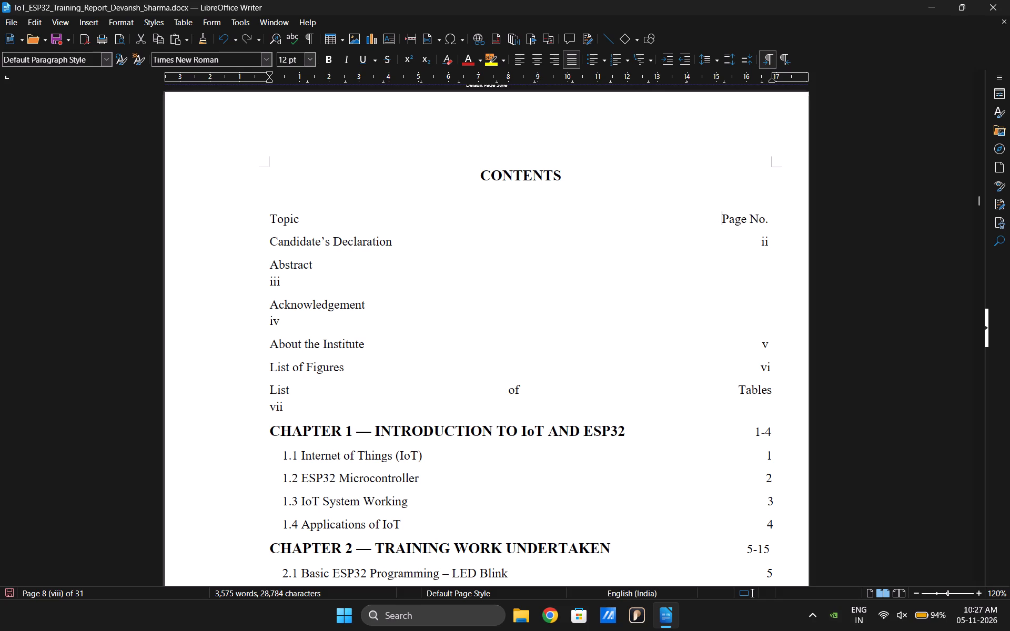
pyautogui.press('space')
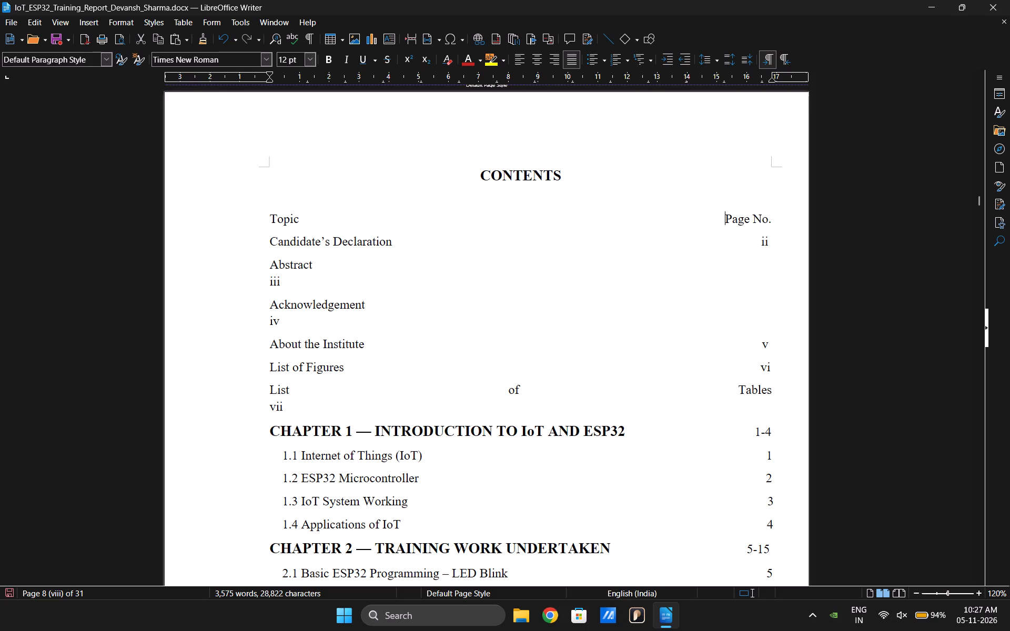
# Stretch the Fig 1.1 block diagram slightly taller, to about 5.00 × 3.00, pushing the "1.2 ESP32 Microcontroller" heading onto the following page.
pyautogui.scroll(-4, 576, 284)
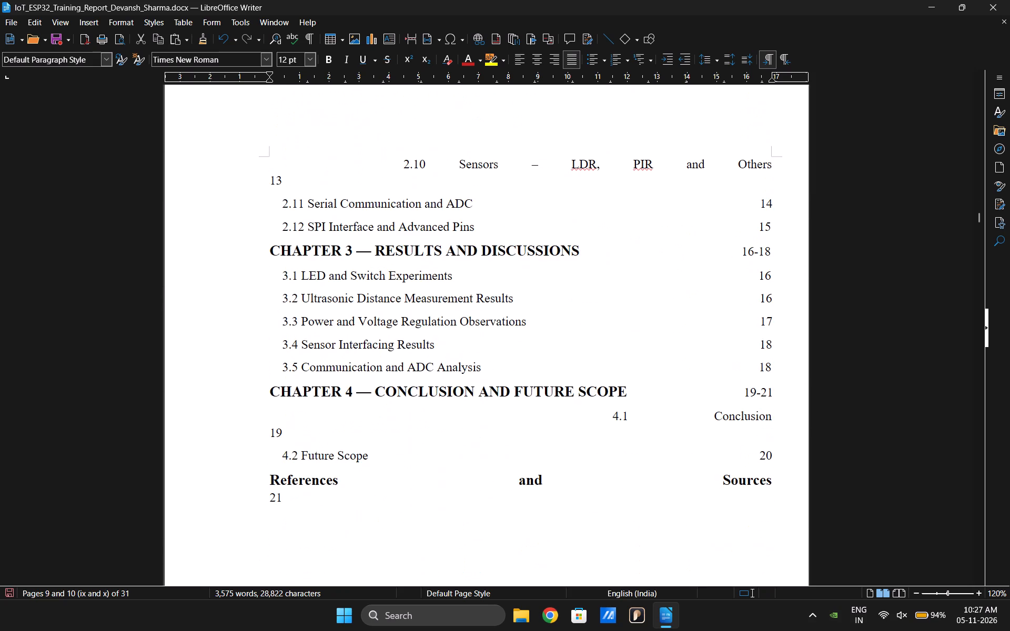
pyautogui.scroll(-1, 576, 284)
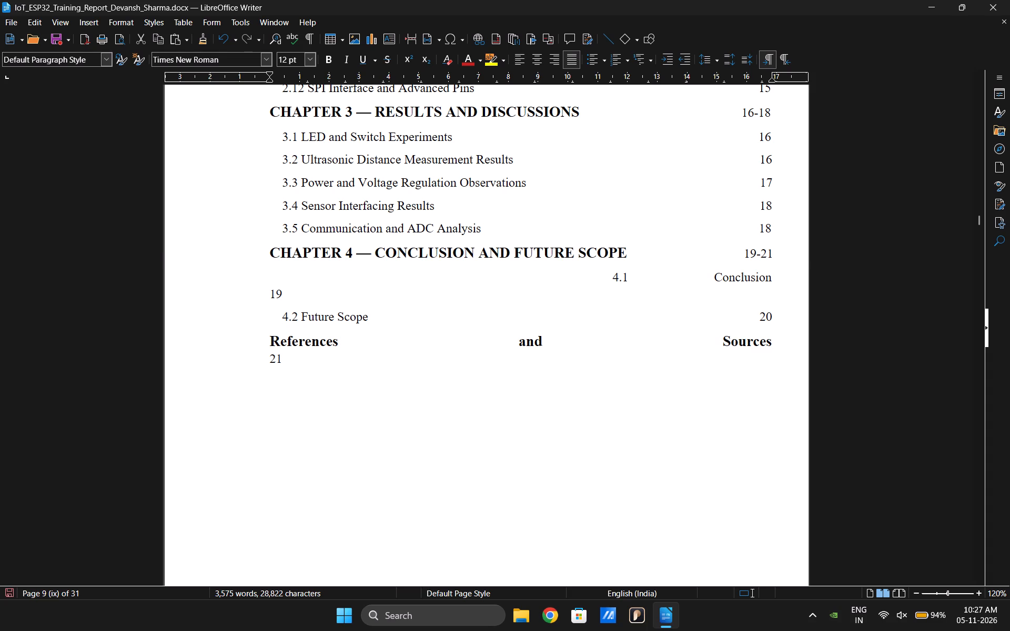
pyautogui.scroll(-5, 576, 284)
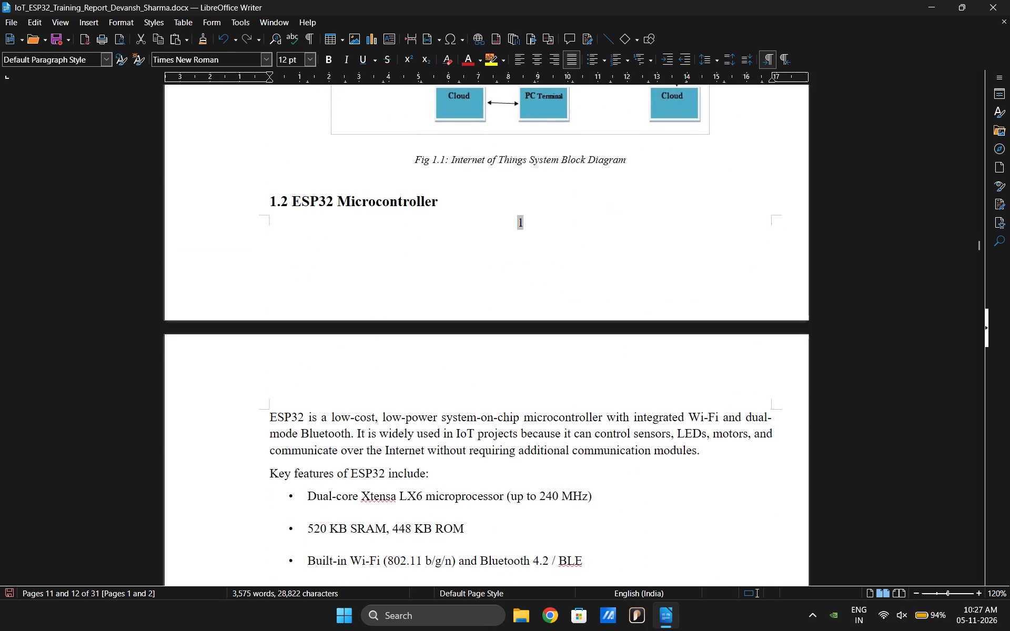
pyautogui.click(555, 108)
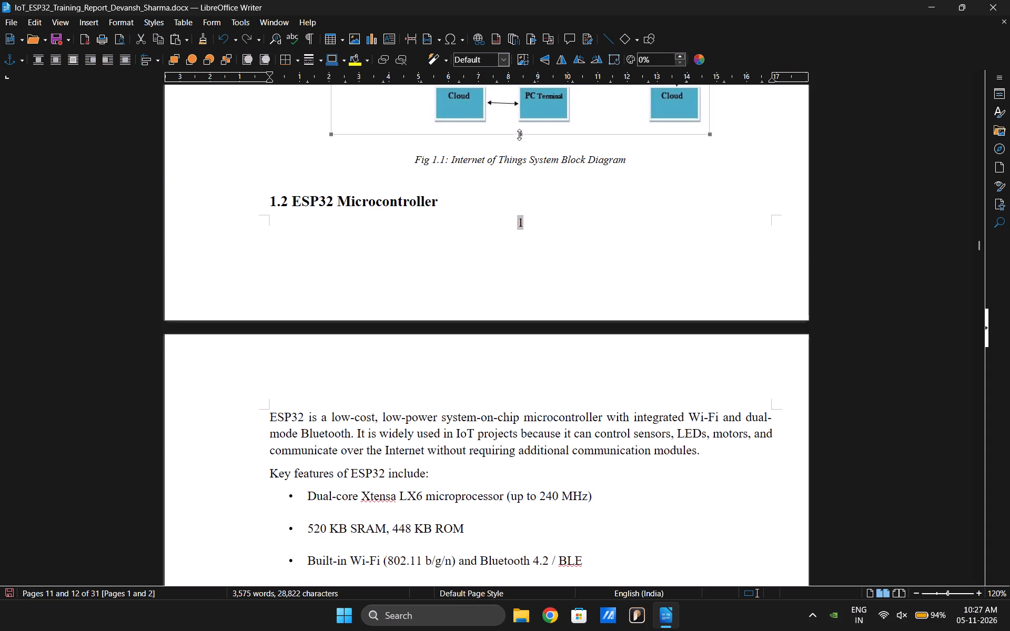
pyautogui.moveTo(521, 133); pyautogui.dragTo(521, 144)
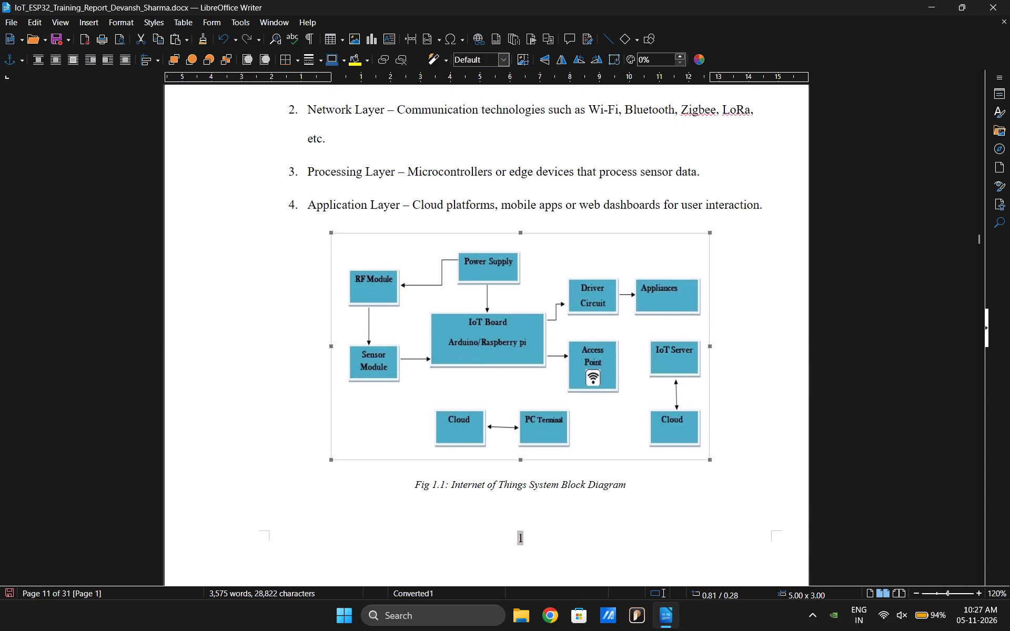
pyautogui.scroll(-2, 492, 216)
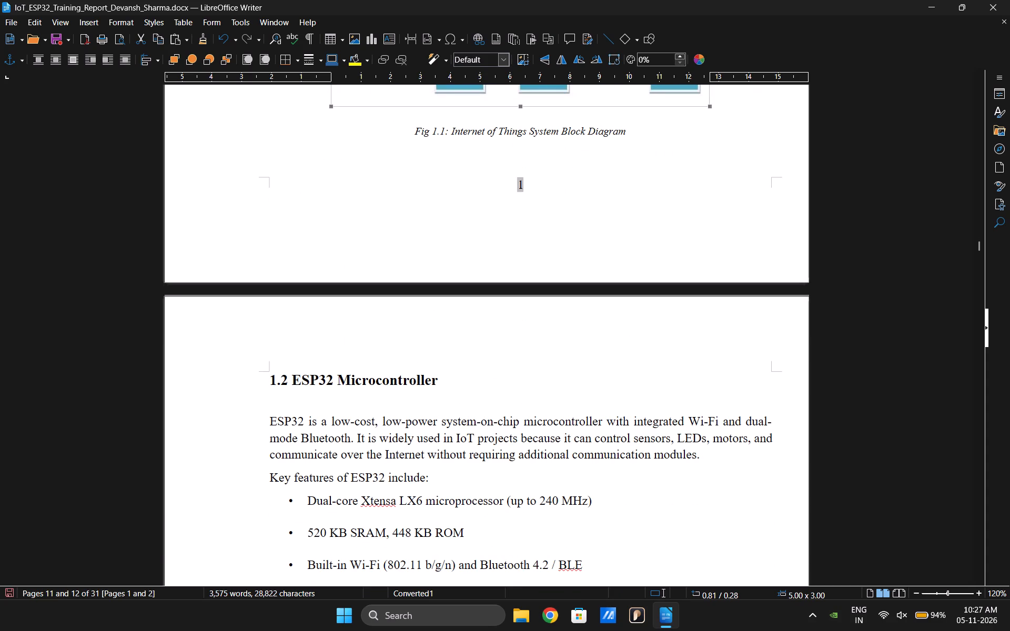
pyautogui.click(261, 442)
# Convert the first numbered item under 1.3 IoT System Working, "Sensor collects physical data", into a plain paragraph starting with "a ".
pyautogui.scroll(-2, 261, 442)
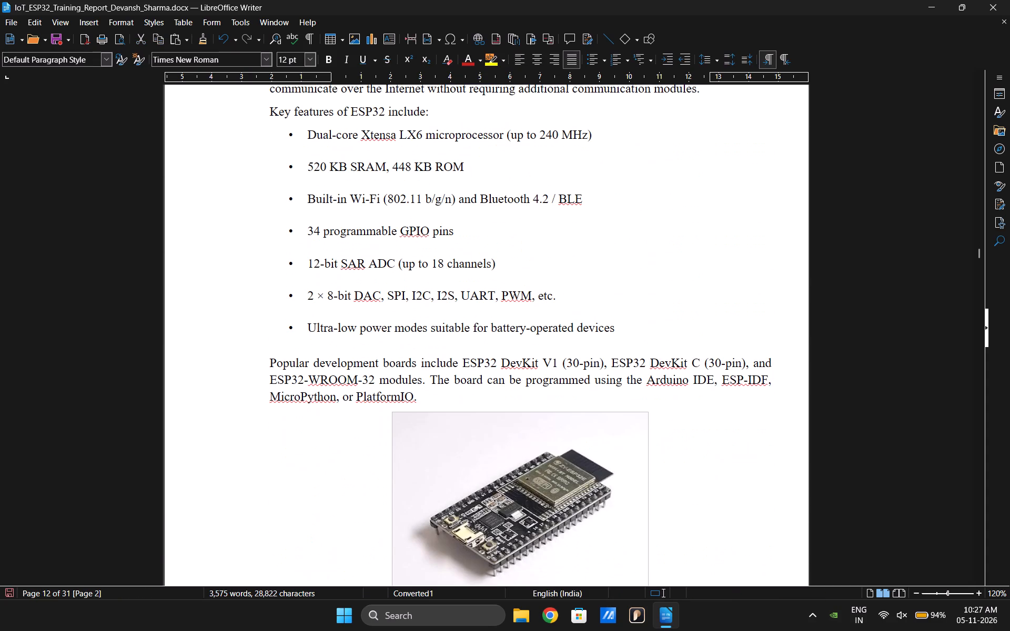
pyautogui.scroll(-2, 261, 442)
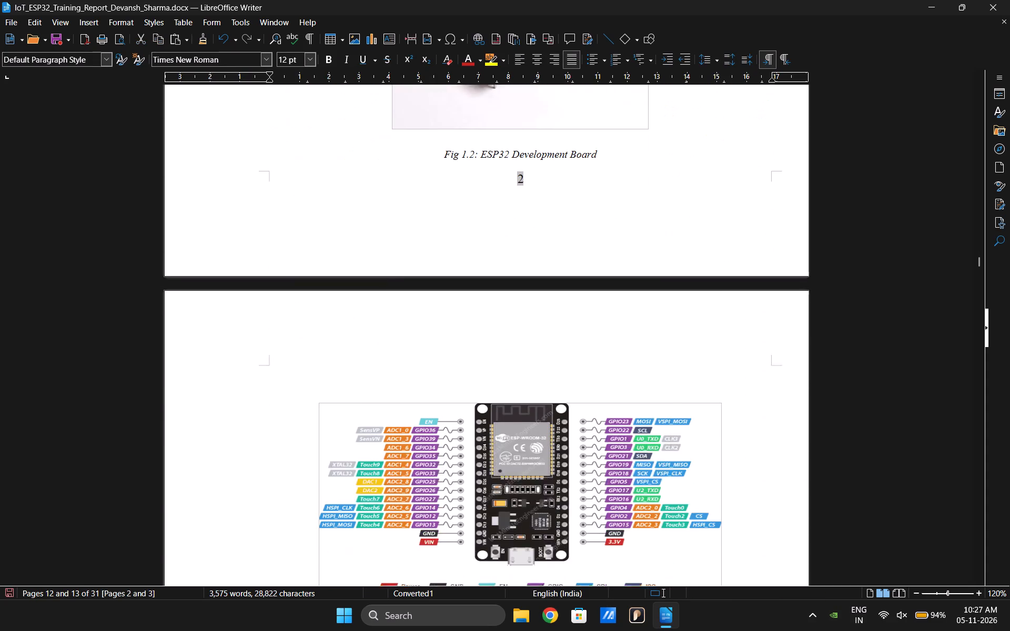
pyautogui.scroll(-2, 261, 442)
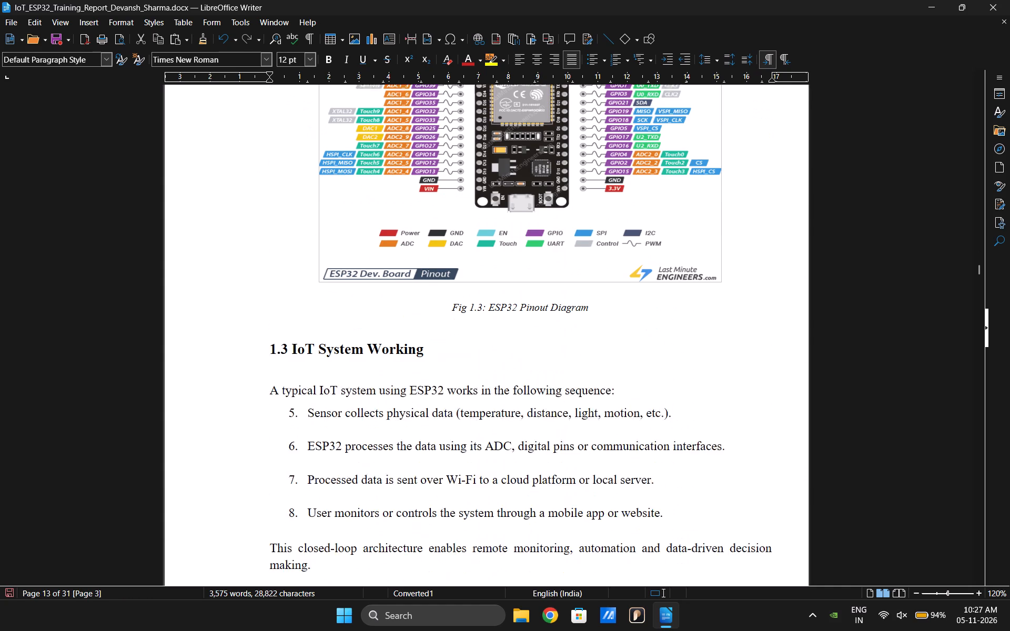
pyautogui.scroll(-1, 261, 442)
pyautogui.click(297, 334)
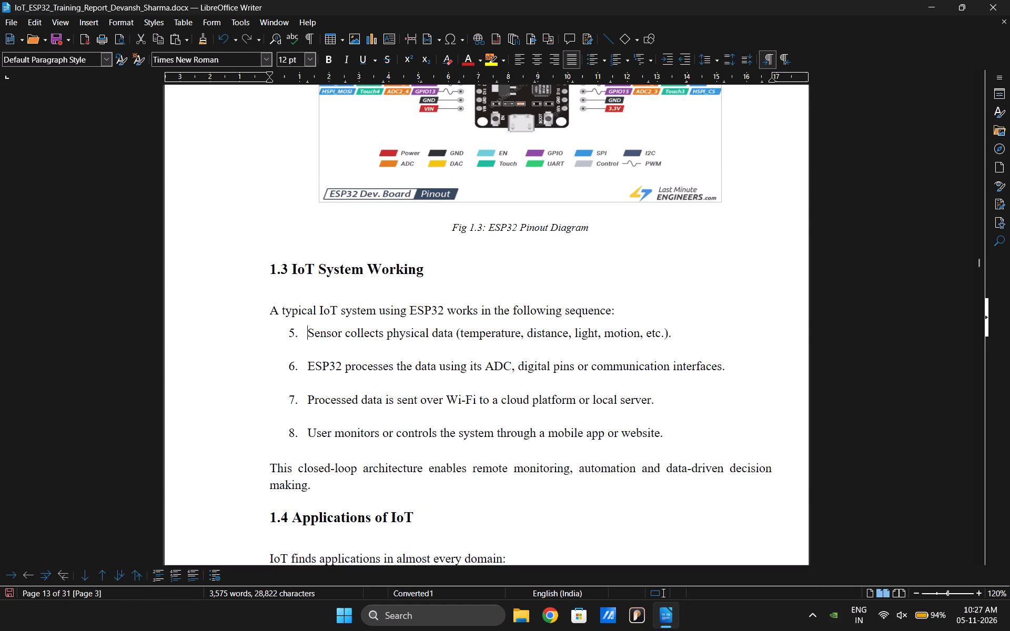
pyautogui.press('BackSpace')
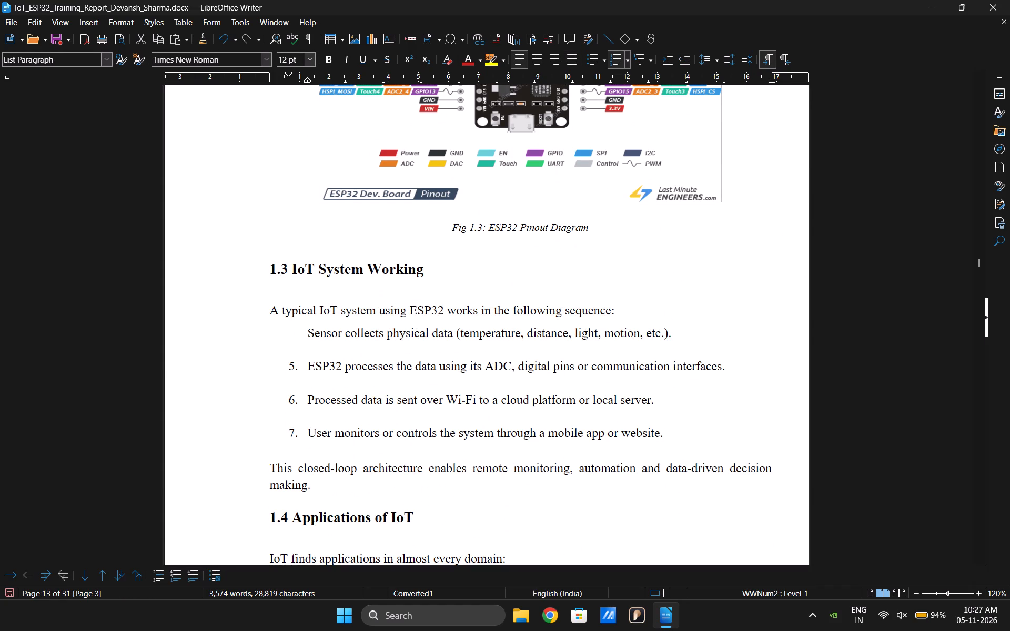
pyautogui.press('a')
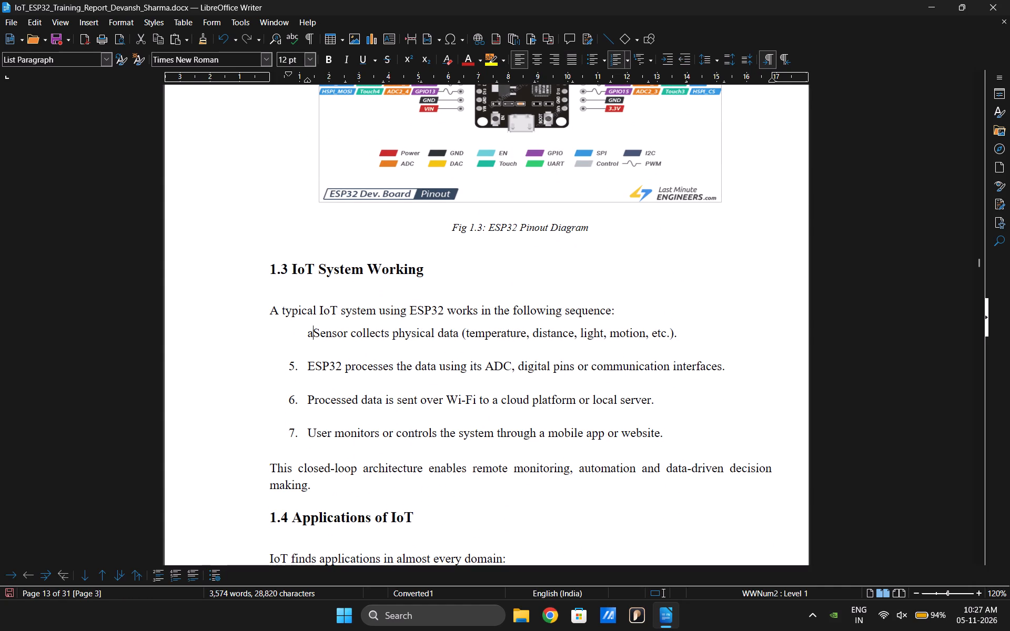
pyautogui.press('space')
pyautogui.press('BackSpace')
pyautogui.press('BackSpace')
pyautogui.press('BackSpace')
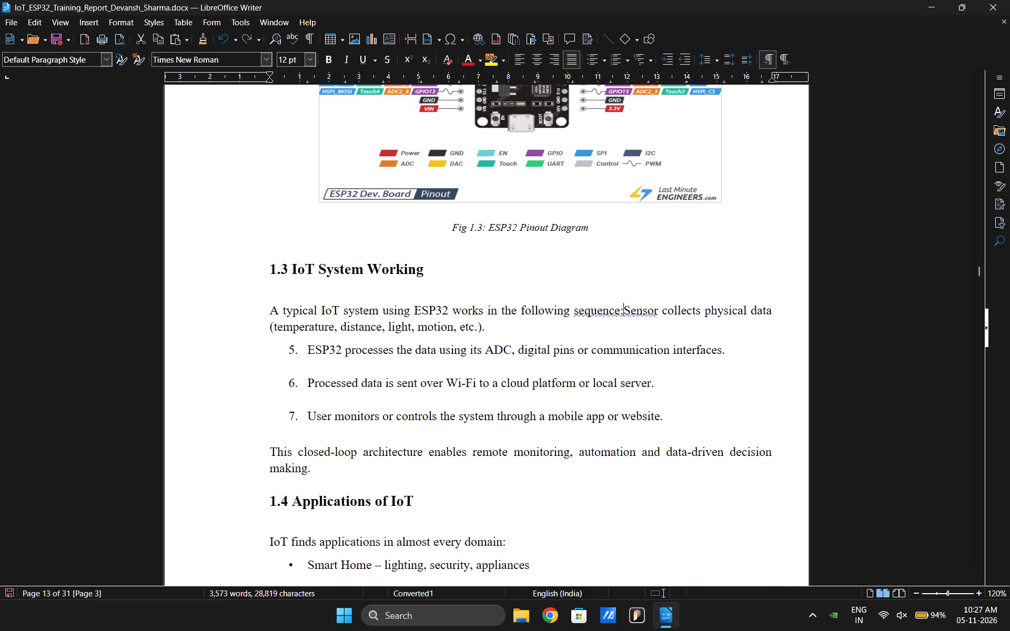
pyautogui.press('Return')
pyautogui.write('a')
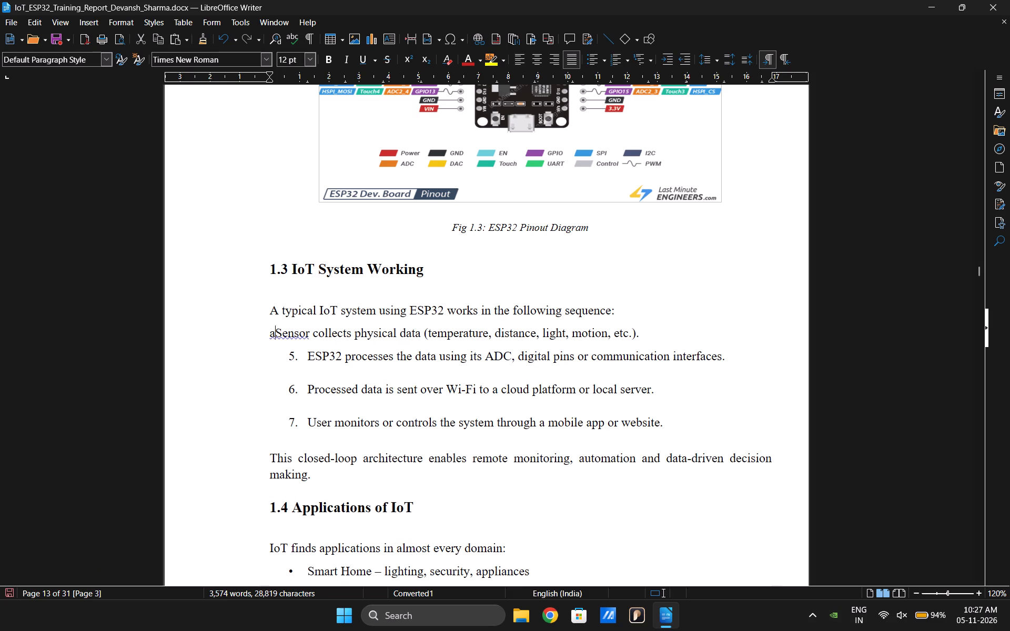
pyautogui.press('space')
# Convert the "ESP32 processes the data" numbered item in section 1.3 into a plain paragraph starting with "b ".
pyautogui.click(310, 357)
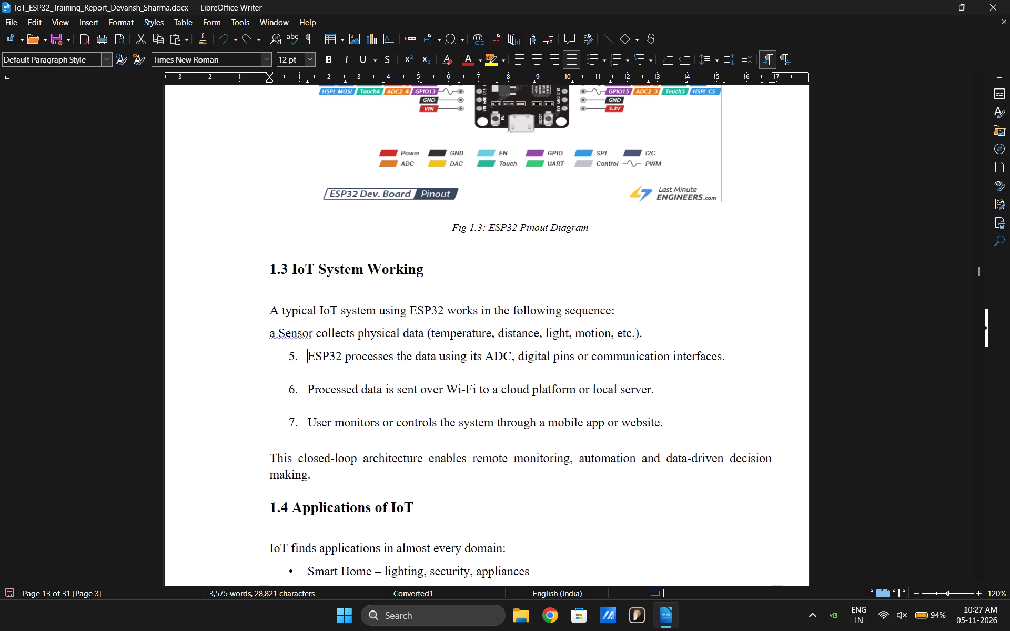
pyautogui.press('BackSpace')
pyautogui.press('BackSpace')
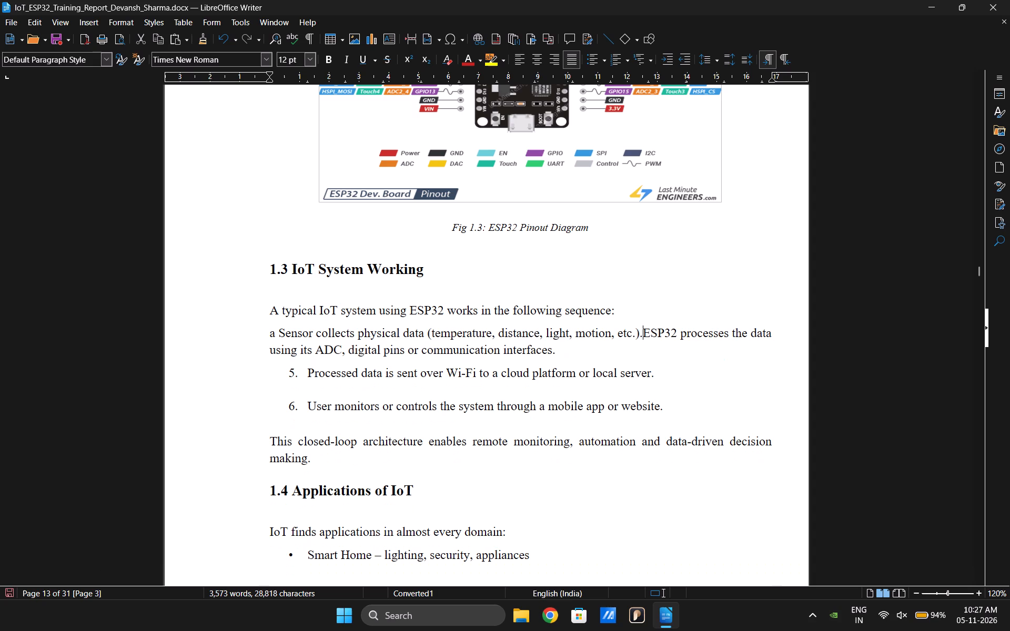
pyautogui.press('Return')
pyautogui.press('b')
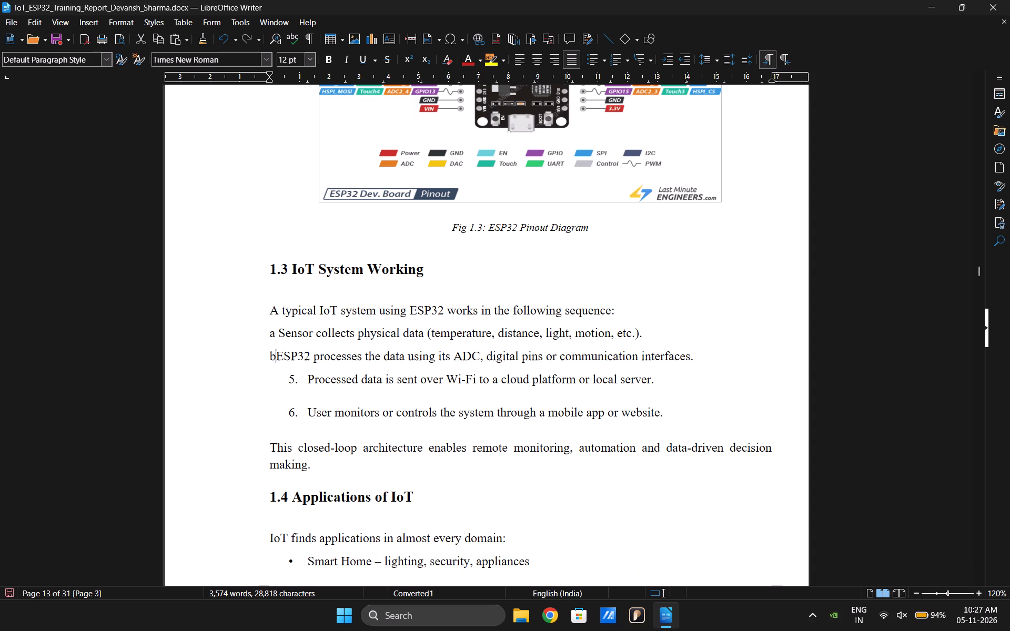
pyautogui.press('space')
# Remove the numbering from the "Processed data is sent over Wi-Fi" item in section 1.3, making it a plain paragraph.
pyautogui.press('Down')
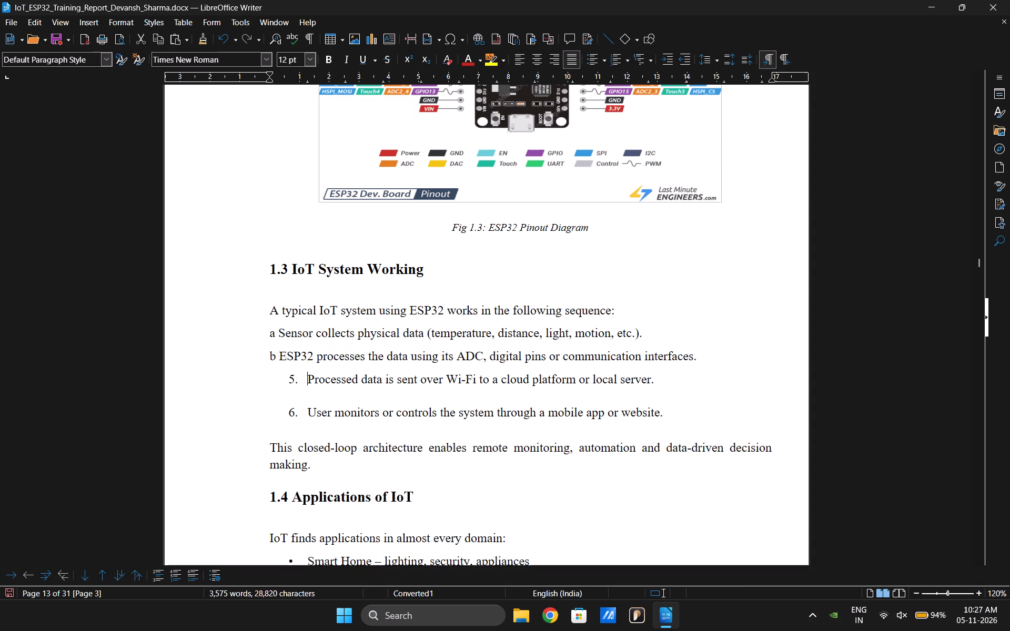
pyautogui.press('BackSpace')
pyautogui.press('BackSpace')
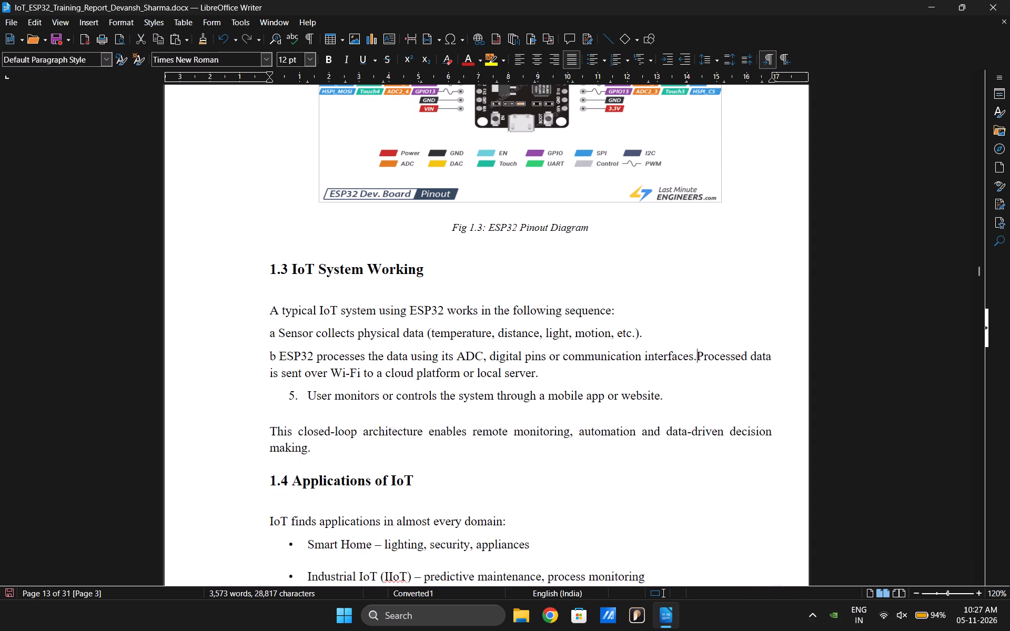
pyautogui.press('Return')
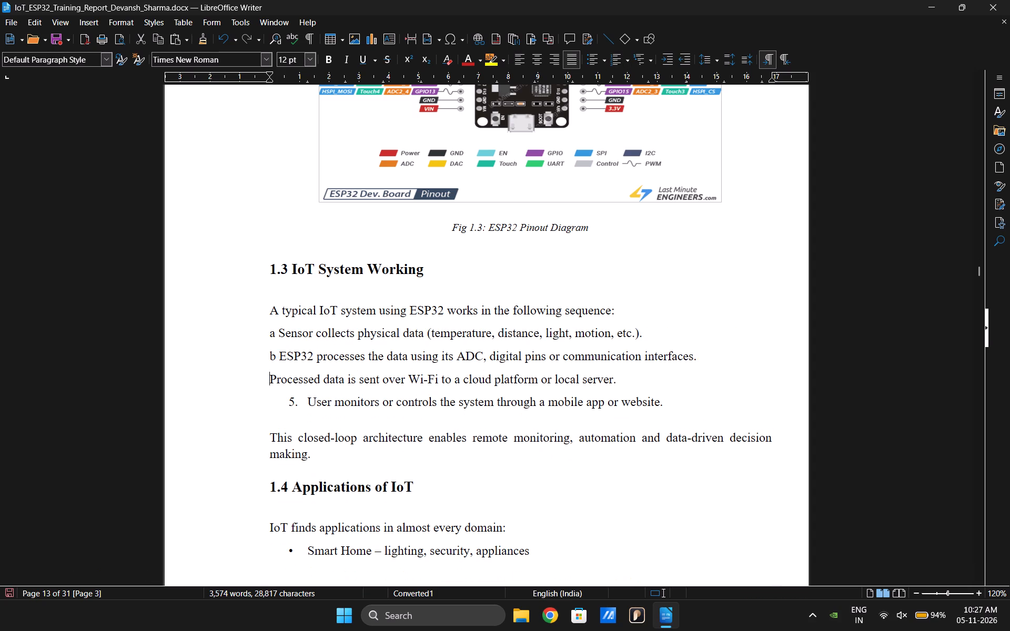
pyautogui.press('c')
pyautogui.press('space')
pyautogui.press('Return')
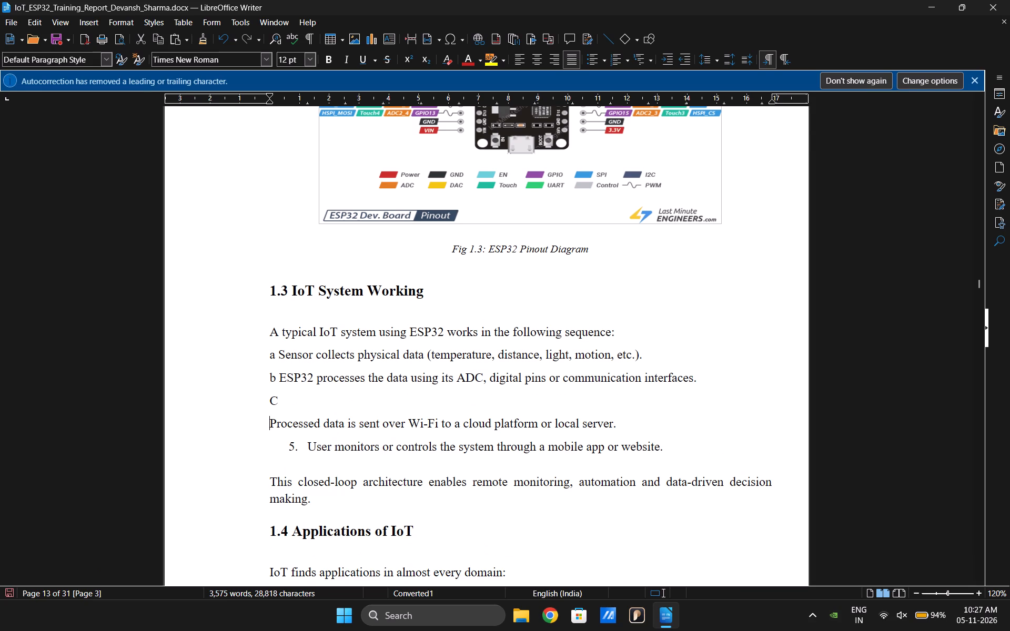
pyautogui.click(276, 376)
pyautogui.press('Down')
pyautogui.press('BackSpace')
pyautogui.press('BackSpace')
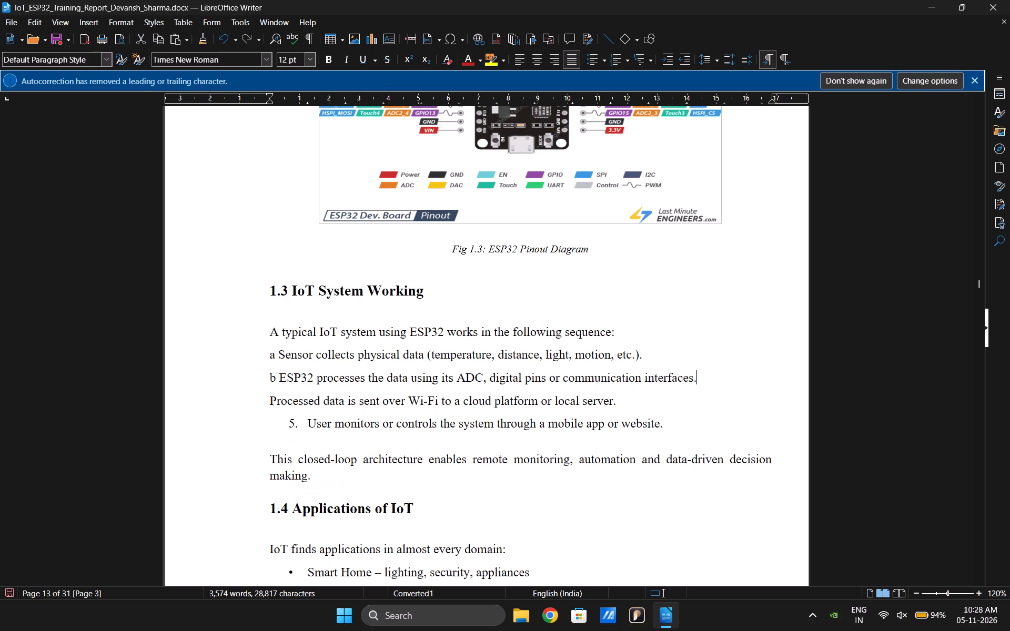
# Insert "c. " at the start of the "Processed data is sent over Wi-Fi" line in section 1.3.
pyautogui.press('Down')
pyautogui.press('Left')
pyautogui.press('Left')
pyautogui.press('Left')
pyautogui.press('Left')
pyautogui.press('Left')
pyautogui.press('Left')
pyautogui.press('Left')
pyautogui.press('Left')
pyautogui.press('Left')
pyautogui.press('Left')
pyautogui.press('Left')
pyautogui.press('Left')
pyautogui.press('Left')
pyautogui.press('Left')
pyautogui.press('Left')
pyautogui.press('Left')
pyautogui.press('Left')
pyautogui.press('Left')
pyautogui.press('Left')
pyautogui.press('Left')
pyautogui.press('Left')
pyautogui.press('Left')
pyautogui.press('Left')
pyautogui.press('Left')
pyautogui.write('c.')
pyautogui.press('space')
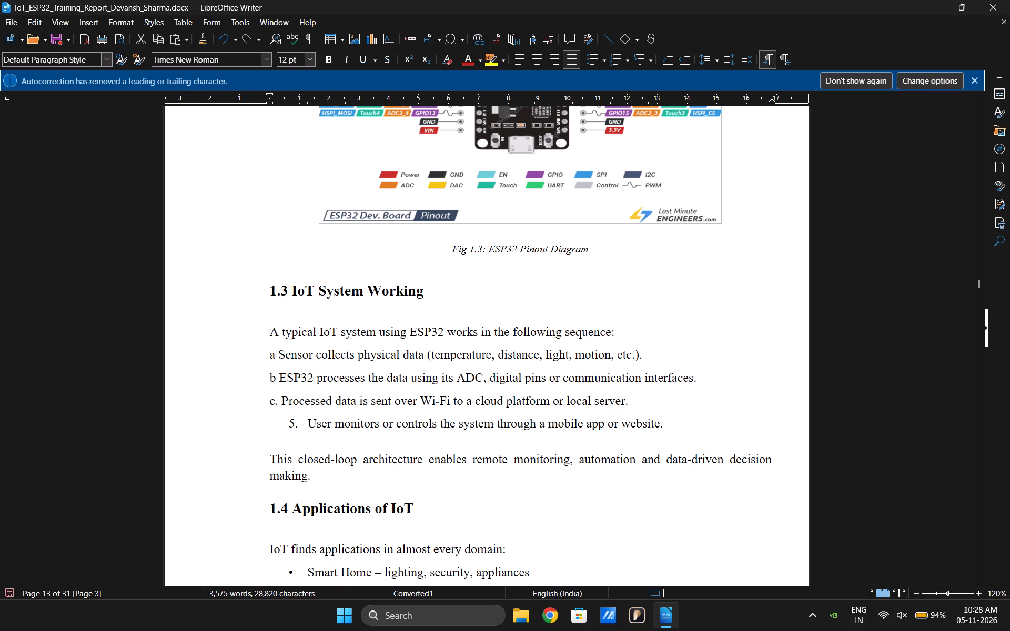
# Add a full stop after the letters "b" and "a" that start the first two lines of the section 1.3 sequence.
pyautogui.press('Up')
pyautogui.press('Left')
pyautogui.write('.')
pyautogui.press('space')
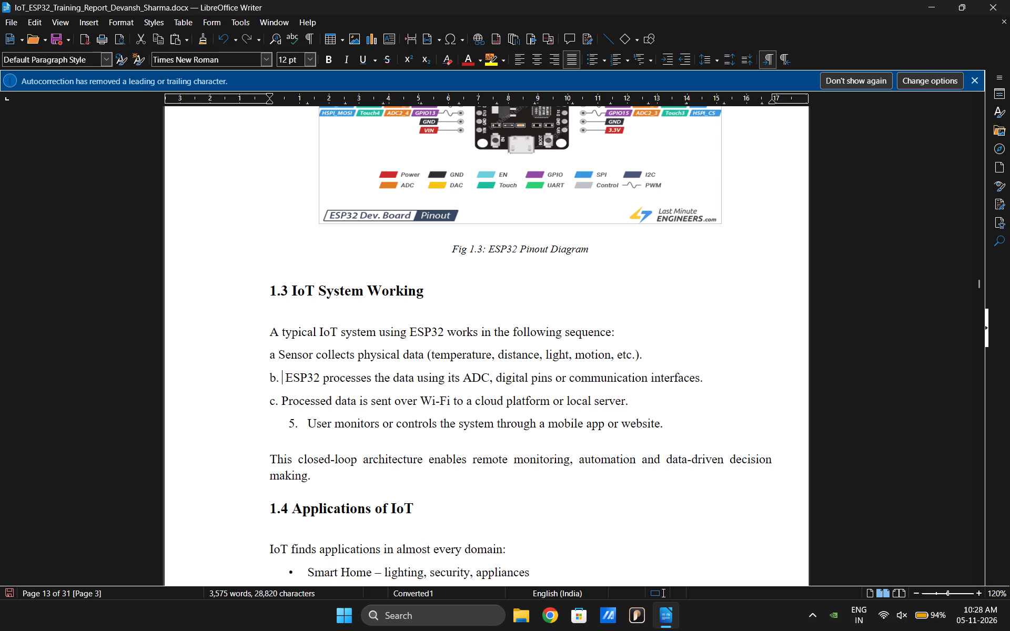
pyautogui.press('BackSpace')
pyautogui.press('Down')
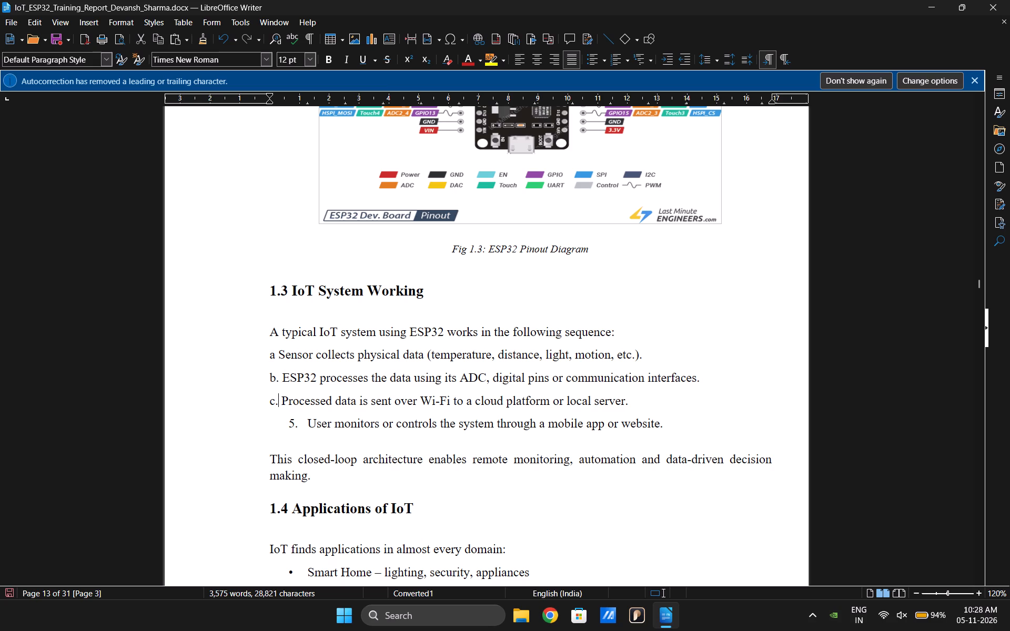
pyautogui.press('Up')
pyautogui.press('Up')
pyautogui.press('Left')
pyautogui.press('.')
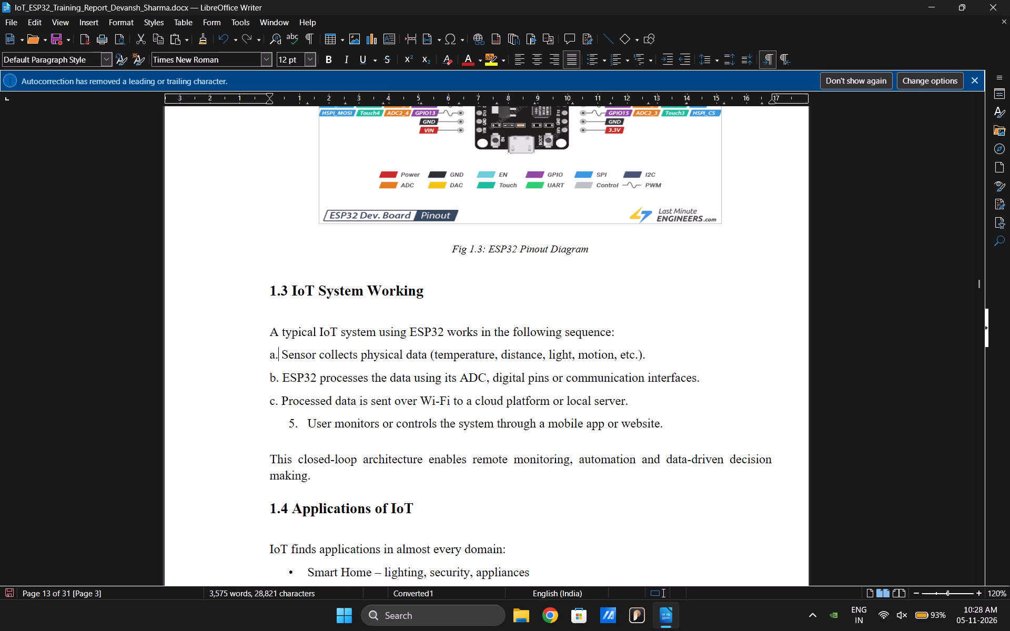
# Convert the remaining numbered item in section 1.3, "User monitors or controls the system", into a plain paragraph starting with "d. ".
pyautogui.click(305, 423)
pyautogui.press('BackSpace')
pyautogui.press('BackSpace')
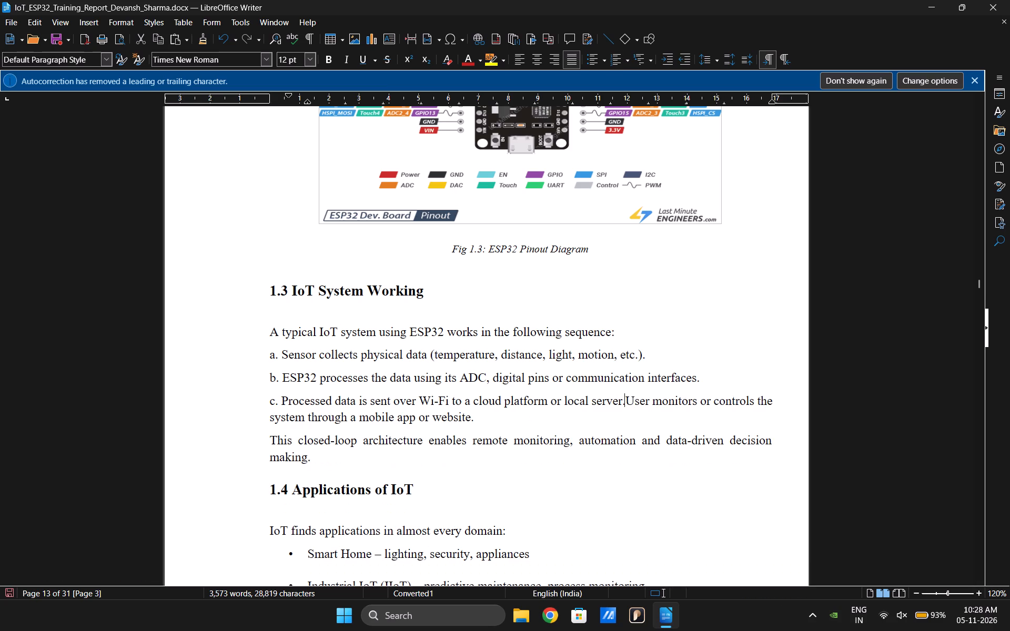
pyautogui.press('Return')
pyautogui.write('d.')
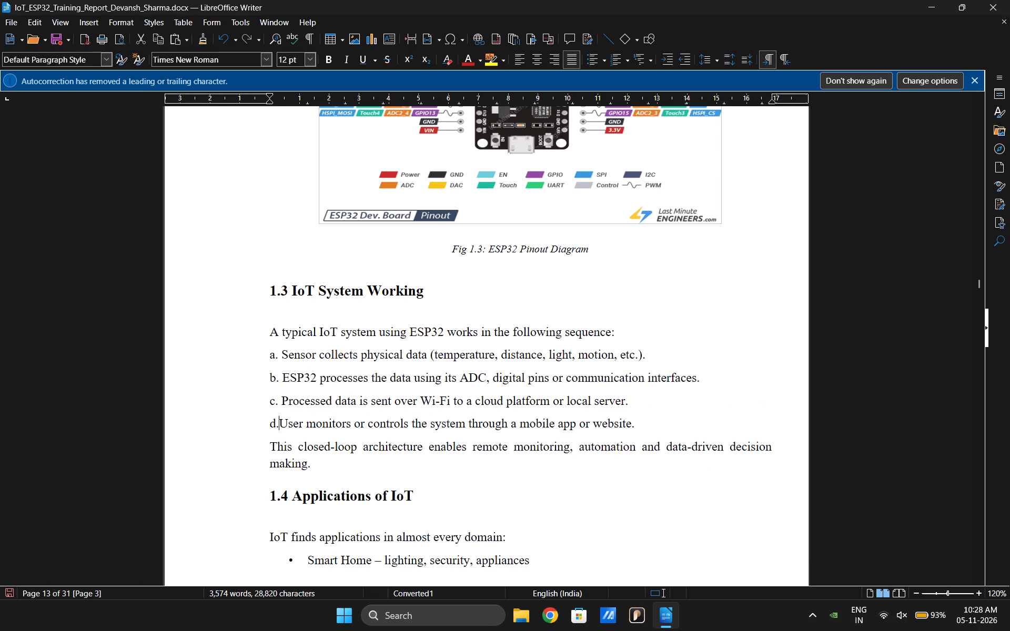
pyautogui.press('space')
# In the section 2.4 working principle list, replace the first item's automatic number with a typed "a." on an unindented line.
pyautogui.scroll(-1, 265, 487)
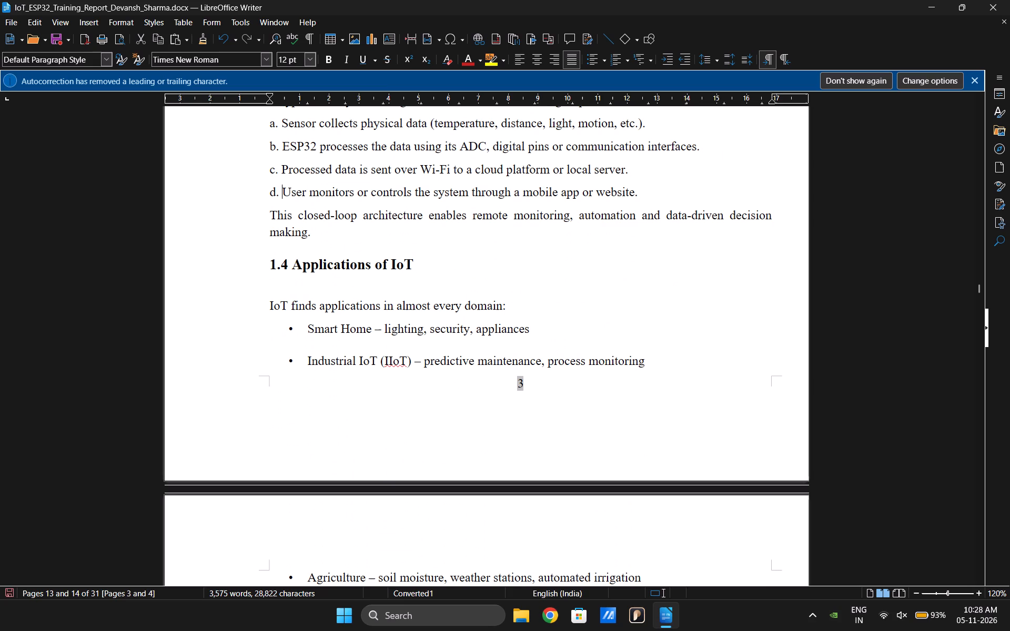
pyautogui.scroll(-6, 265, 487)
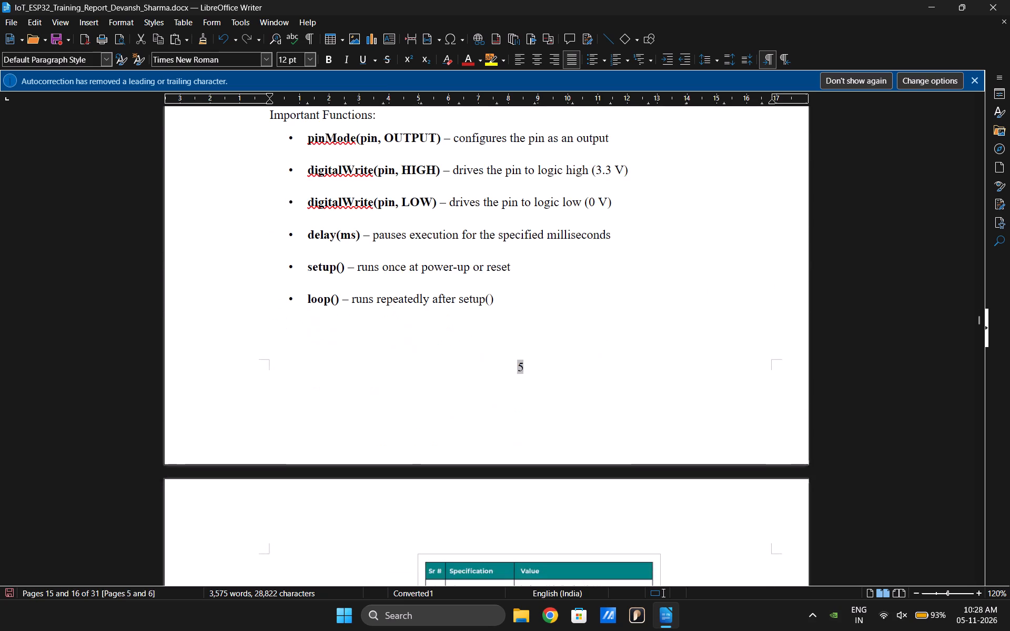
pyautogui.scroll(-7, 265, 487)
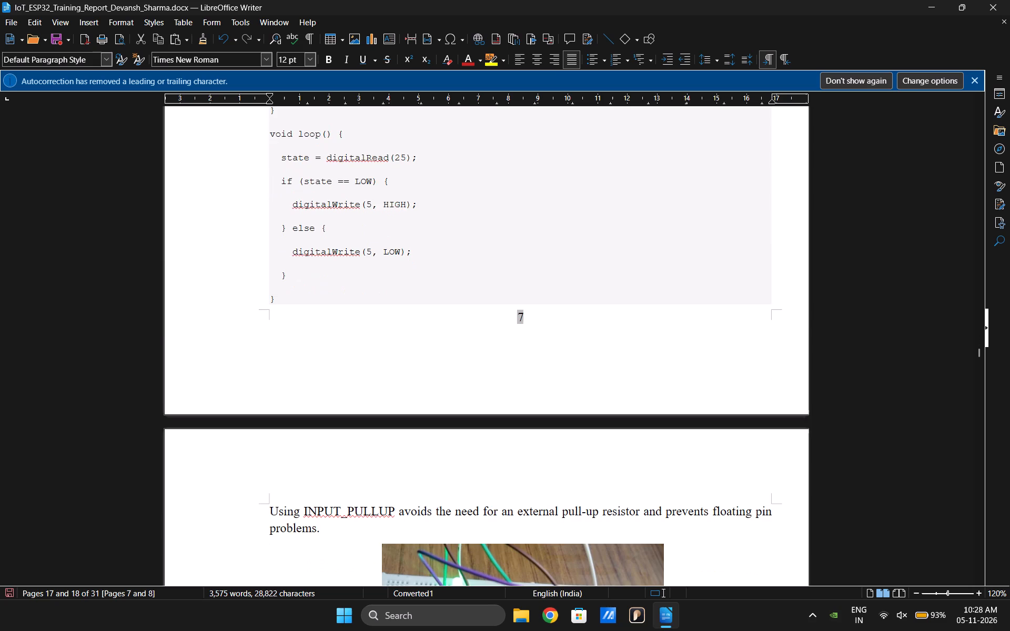
pyautogui.scroll(-3, 265, 487)
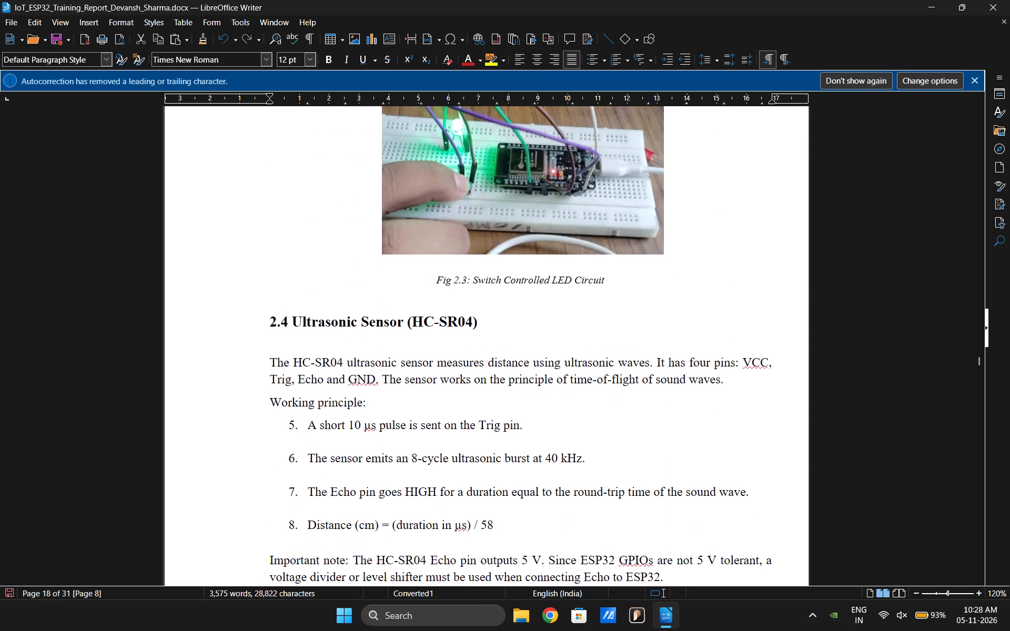
pyautogui.scroll(-1, 265, 487)
pyautogui.click(297, 222)
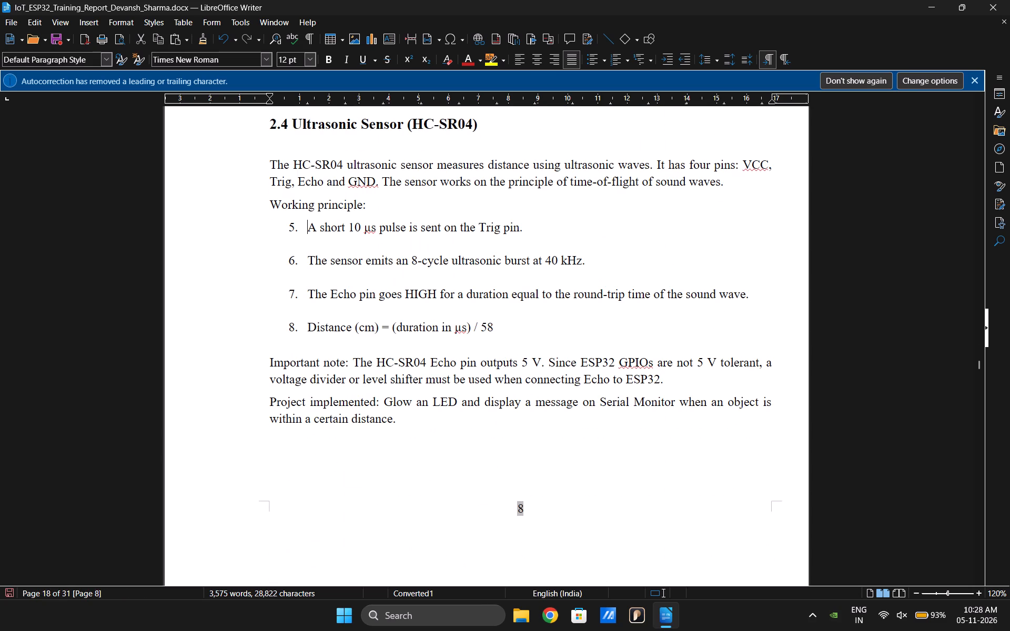
pyautogui.press('BackSpace')
pyautogui.press('BackSpace')
pyautogui.press('Return')
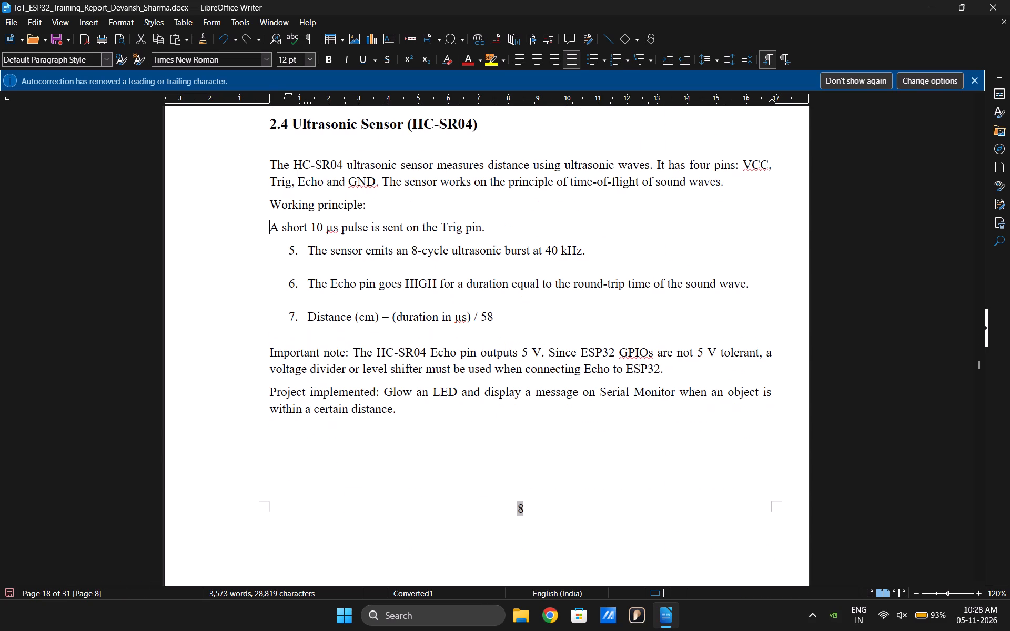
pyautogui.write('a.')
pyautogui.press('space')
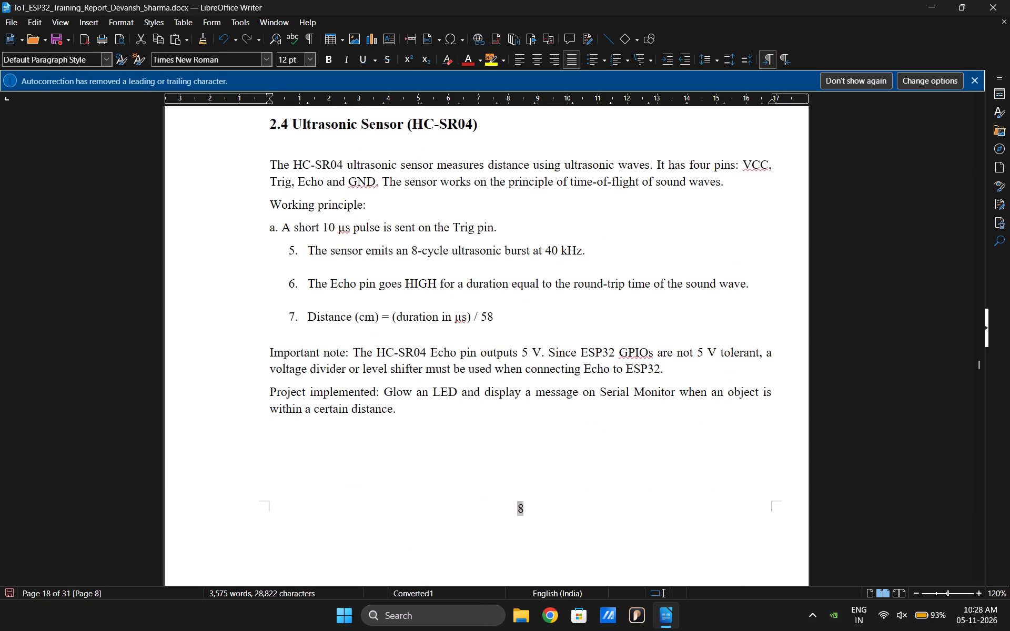
# Replace the automatic number of the "sensor emits an 8-cycle ultrasonic burst" item with a typed "b." on an unindented line.
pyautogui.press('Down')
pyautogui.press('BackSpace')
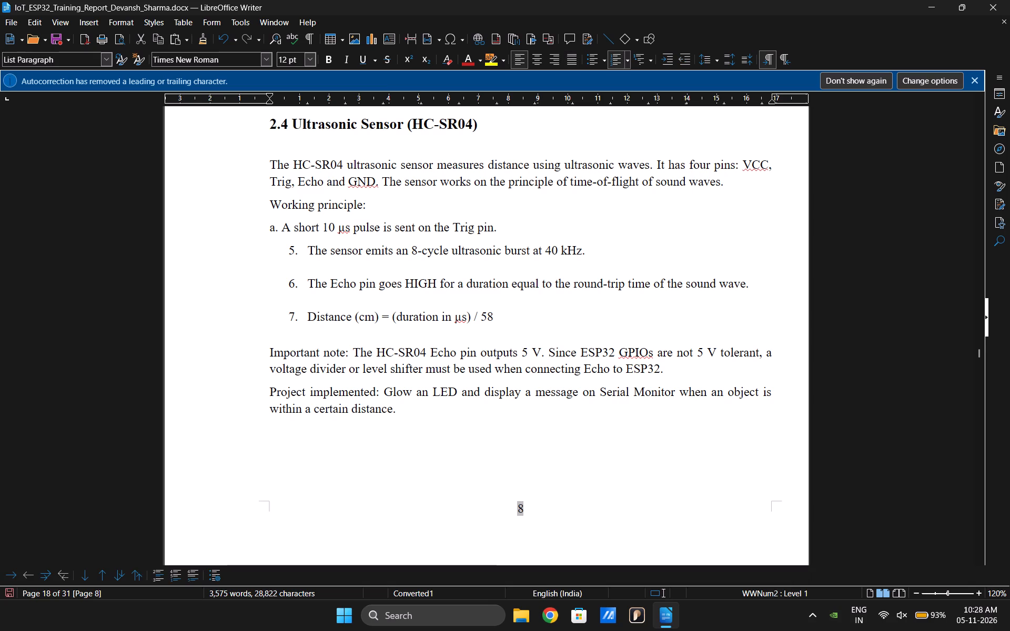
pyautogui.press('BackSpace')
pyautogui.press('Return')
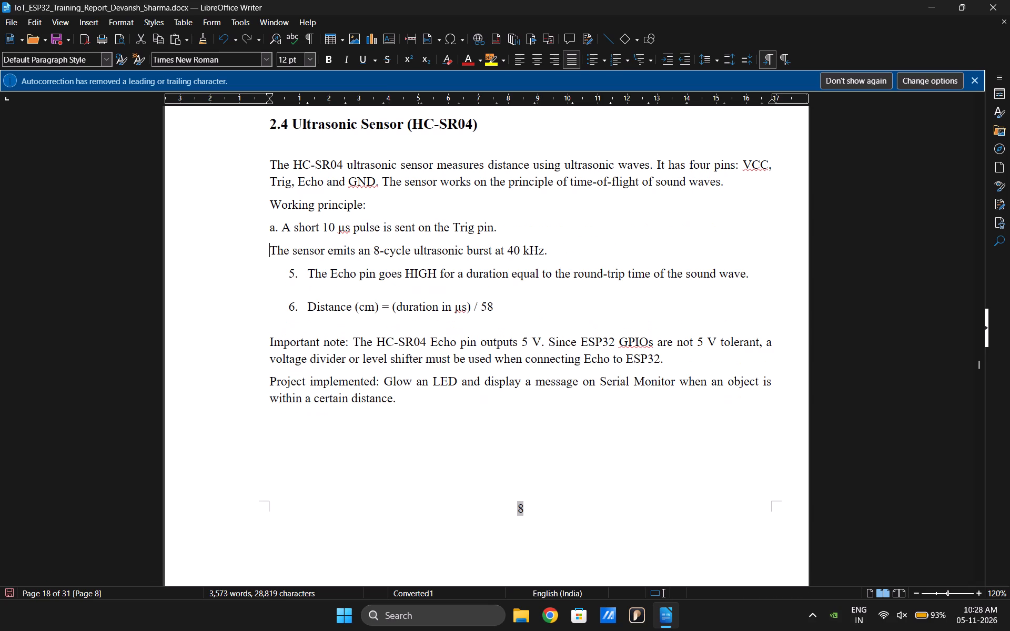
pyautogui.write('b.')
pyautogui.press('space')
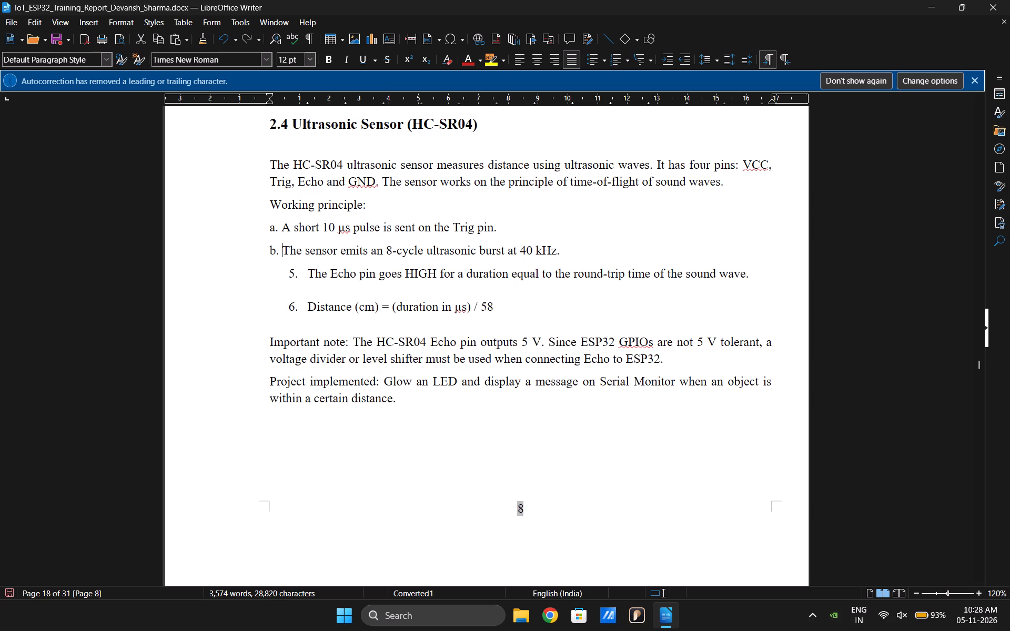
# Replace the automatic number of the "Echo pin goes HIGH" item with a typed "c.", keeping letter and sentence on one unindented line.
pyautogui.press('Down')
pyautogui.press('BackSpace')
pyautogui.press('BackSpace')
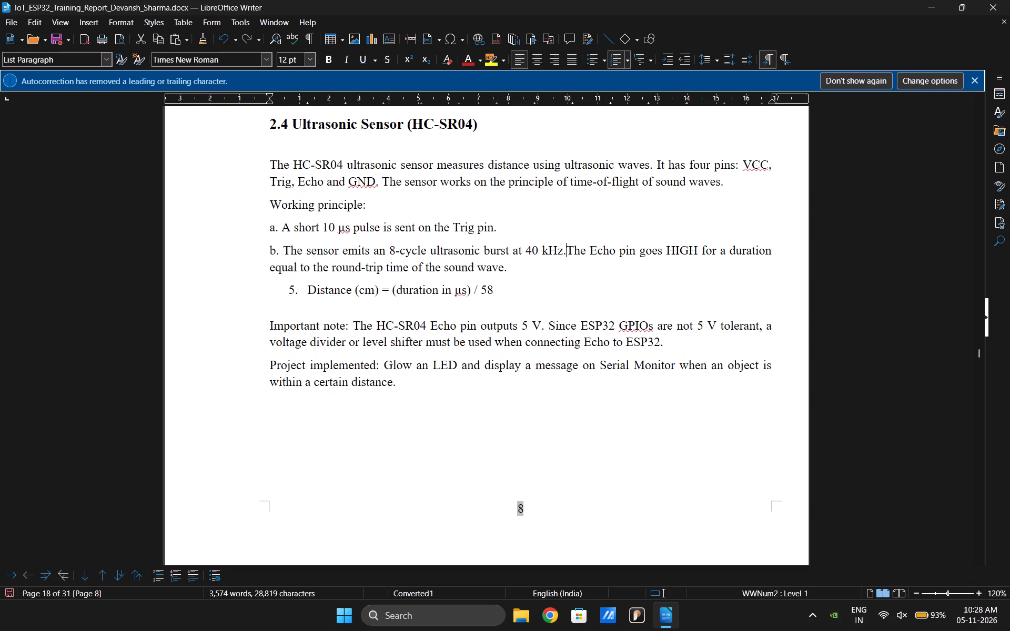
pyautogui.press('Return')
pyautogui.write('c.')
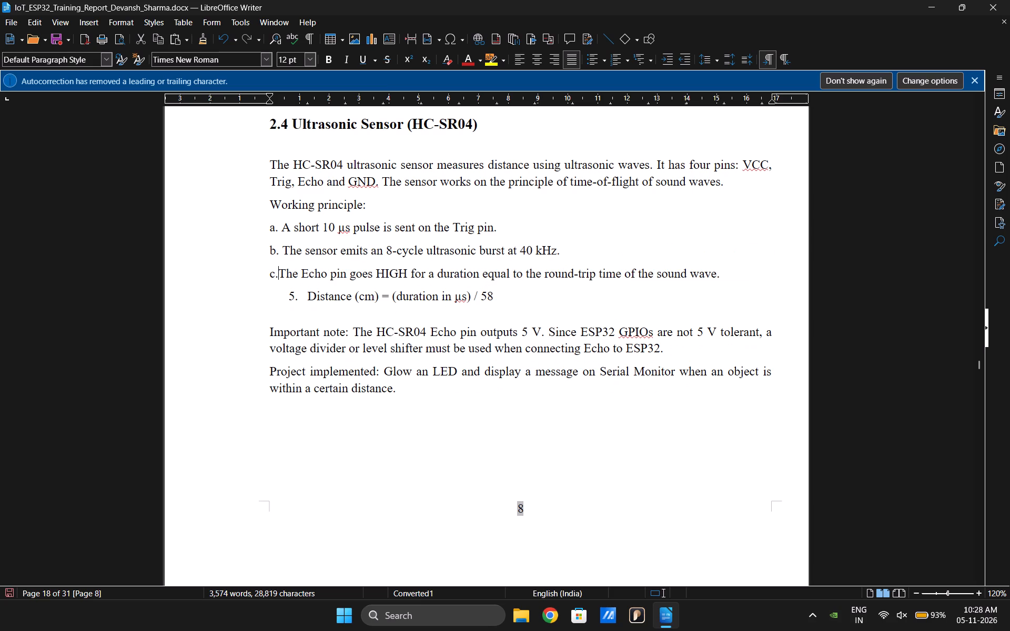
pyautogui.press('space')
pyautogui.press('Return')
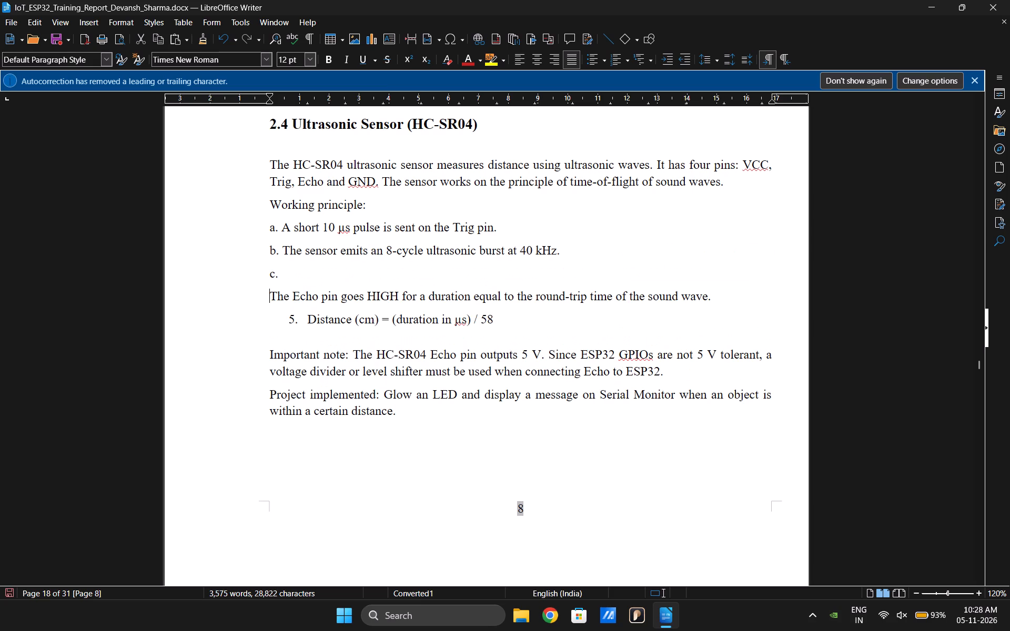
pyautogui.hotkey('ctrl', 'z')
# Replace the automatic number of the "Distance (cm)" formula item with a typed "d." on an unindented line.
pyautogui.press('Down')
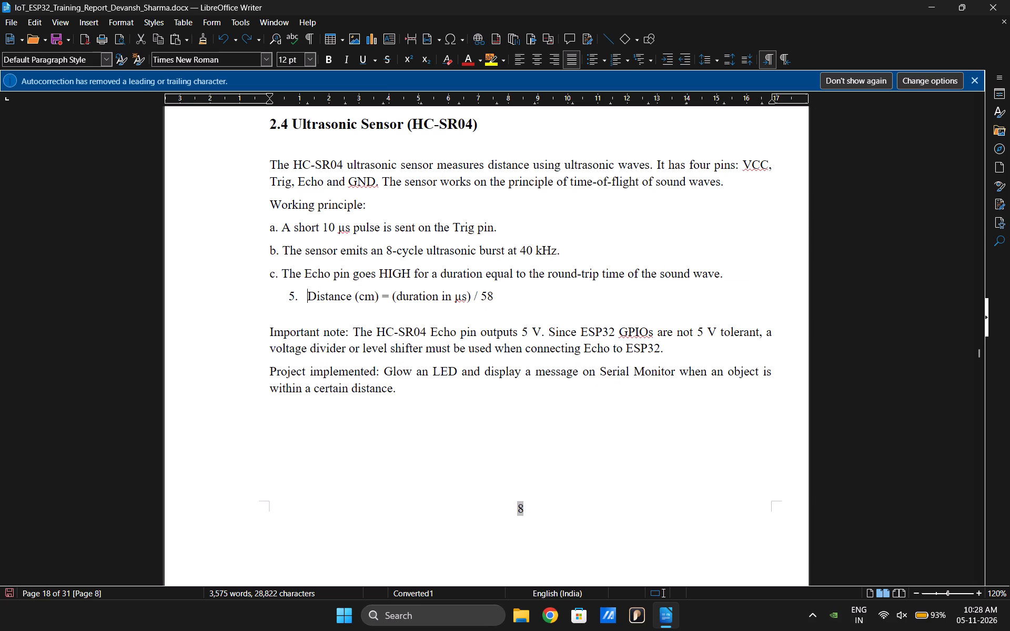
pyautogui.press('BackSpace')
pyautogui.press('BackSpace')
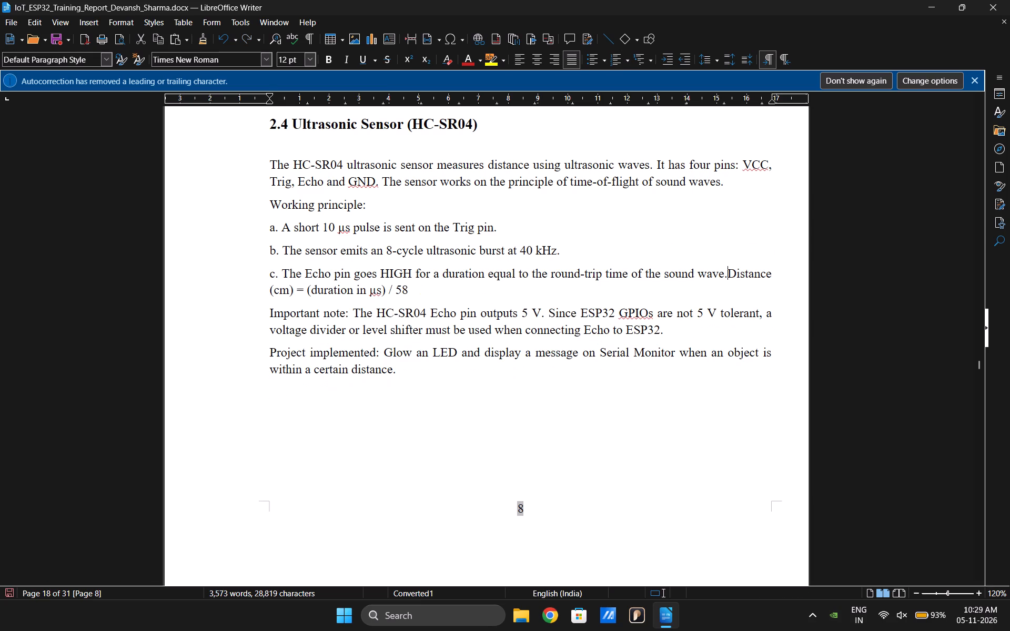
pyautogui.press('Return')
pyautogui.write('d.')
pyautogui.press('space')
# In the section 2.10 sensor list, replace the HC-SR501 (PIR) item's automatic number with a typed "a." on an unindented line.
pyautogui.scroll(-1, 276, 309)
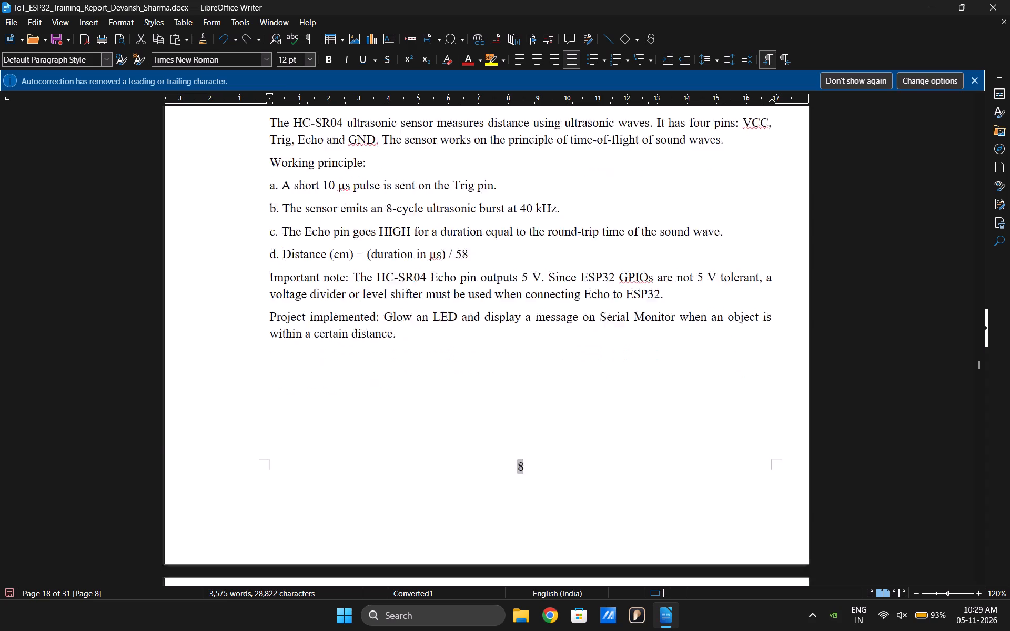
pyautogui.scroll(-3, 276, 309)
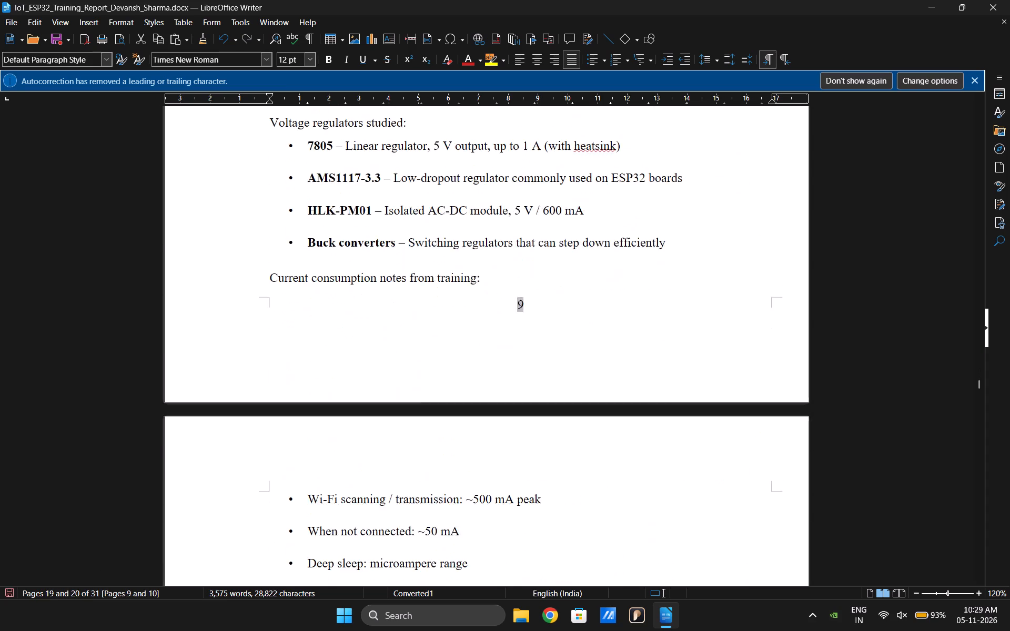
pyautogui.scroll(-4, 276, 309)
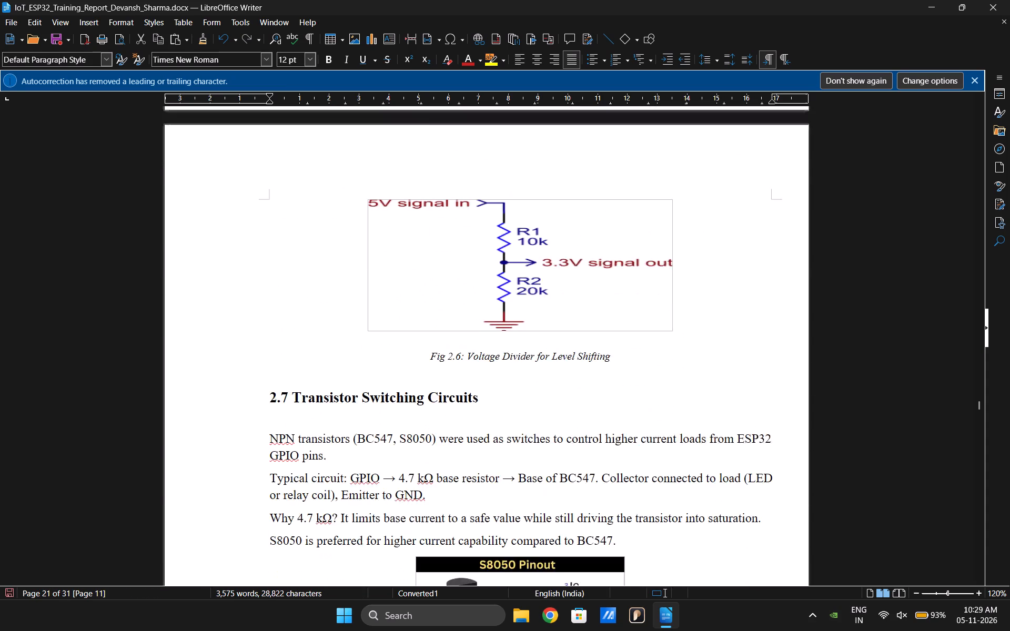
pyautogui.scroll(-6, 276, 309)
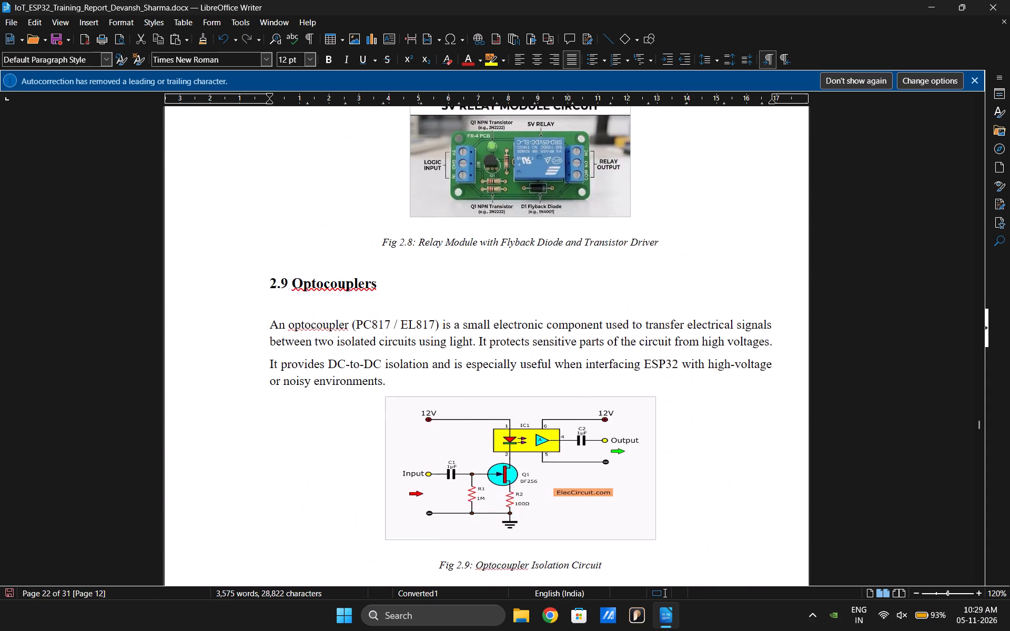
pyautogui.scroll(-3, 276, 309)
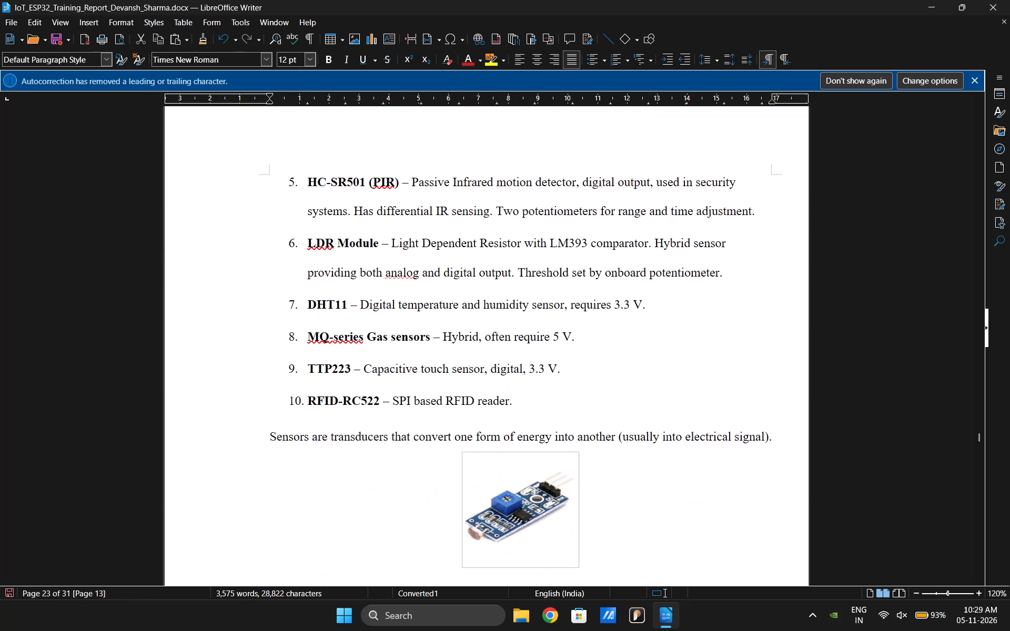
pyautogui.scroll(1, 276, 309)
pyautogui.click(294, 373)
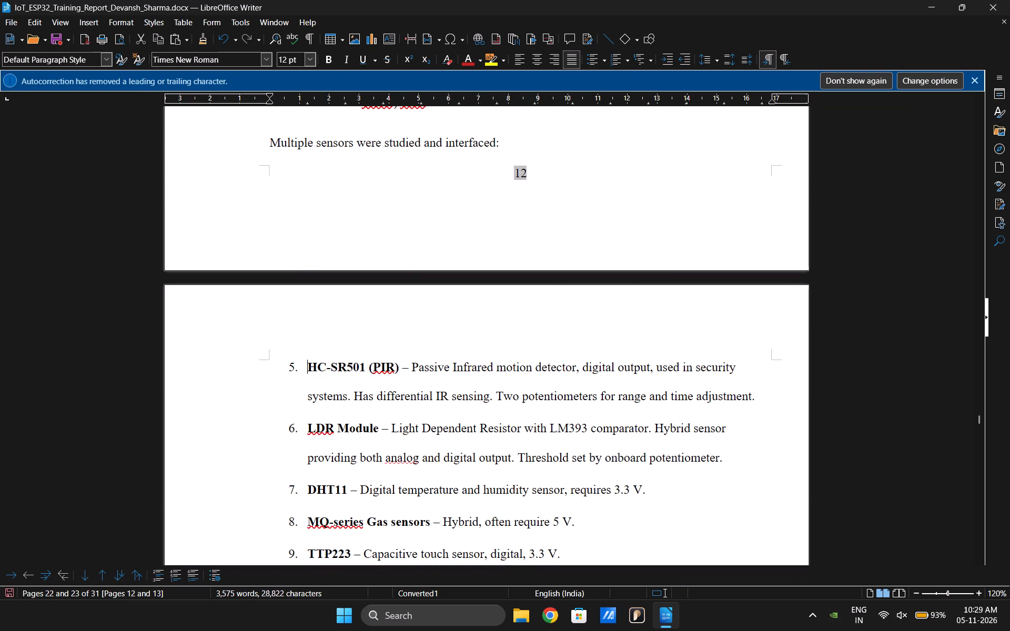
pyautogui.press('BackSpace')
pyautogui.press('BackSpace')
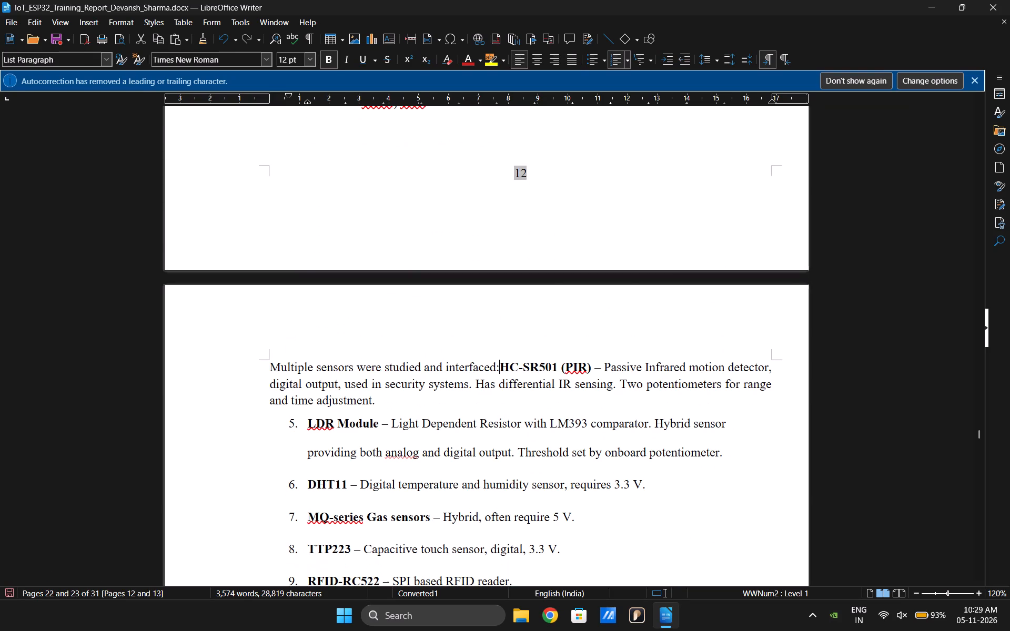
pyautogui.press('Return')
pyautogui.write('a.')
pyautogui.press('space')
# Replace the automatic number of the LDR Module item with a typed "b." on an unindented line.
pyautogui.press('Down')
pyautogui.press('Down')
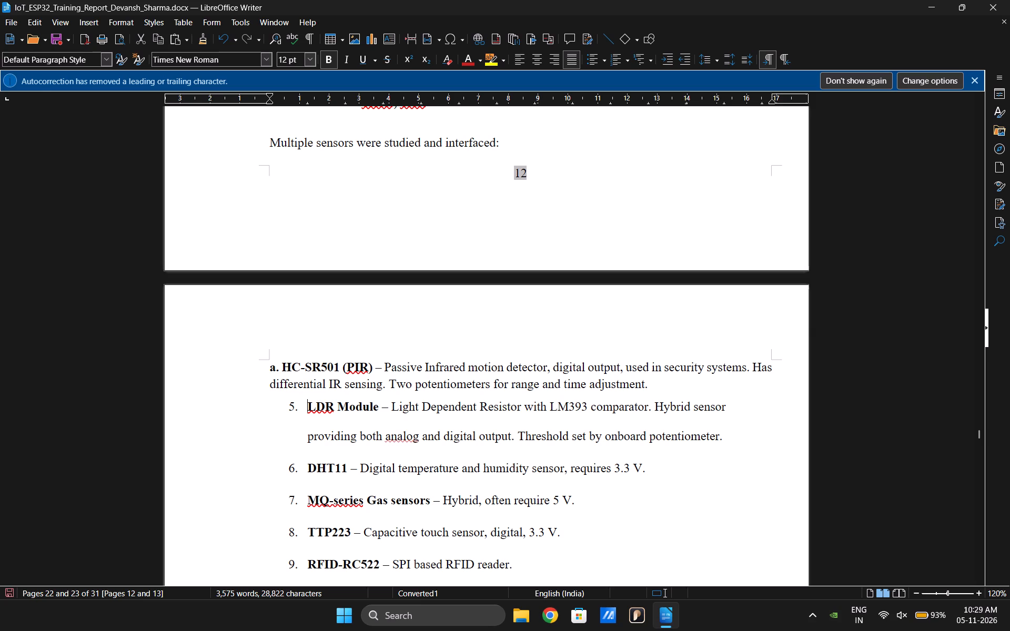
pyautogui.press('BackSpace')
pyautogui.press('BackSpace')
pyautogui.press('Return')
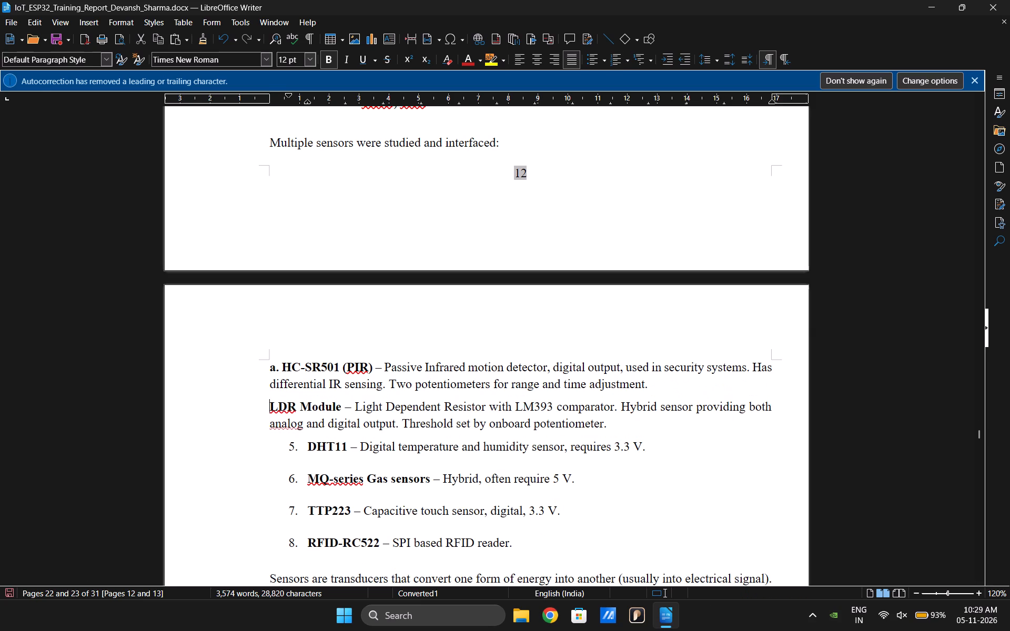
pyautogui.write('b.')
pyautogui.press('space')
# Replace the automatic number of the DHT11 item with a typed "c." on an unindented line.
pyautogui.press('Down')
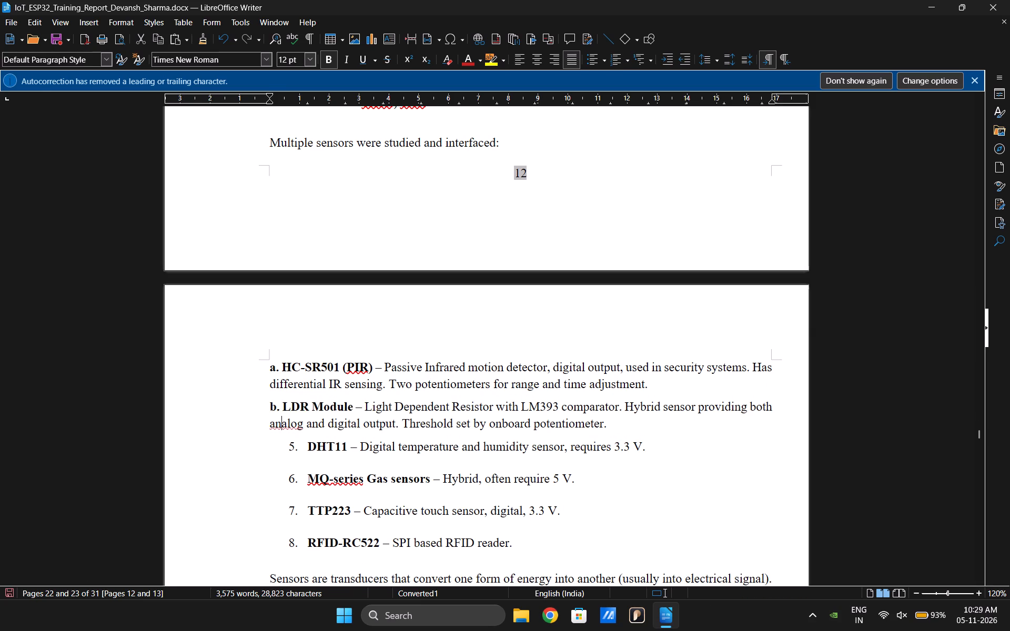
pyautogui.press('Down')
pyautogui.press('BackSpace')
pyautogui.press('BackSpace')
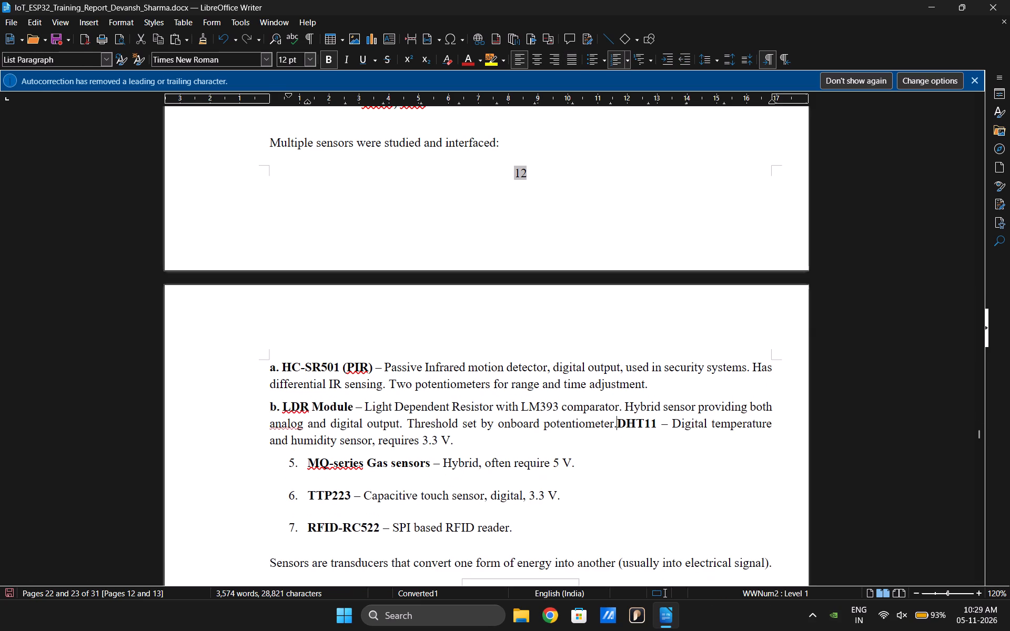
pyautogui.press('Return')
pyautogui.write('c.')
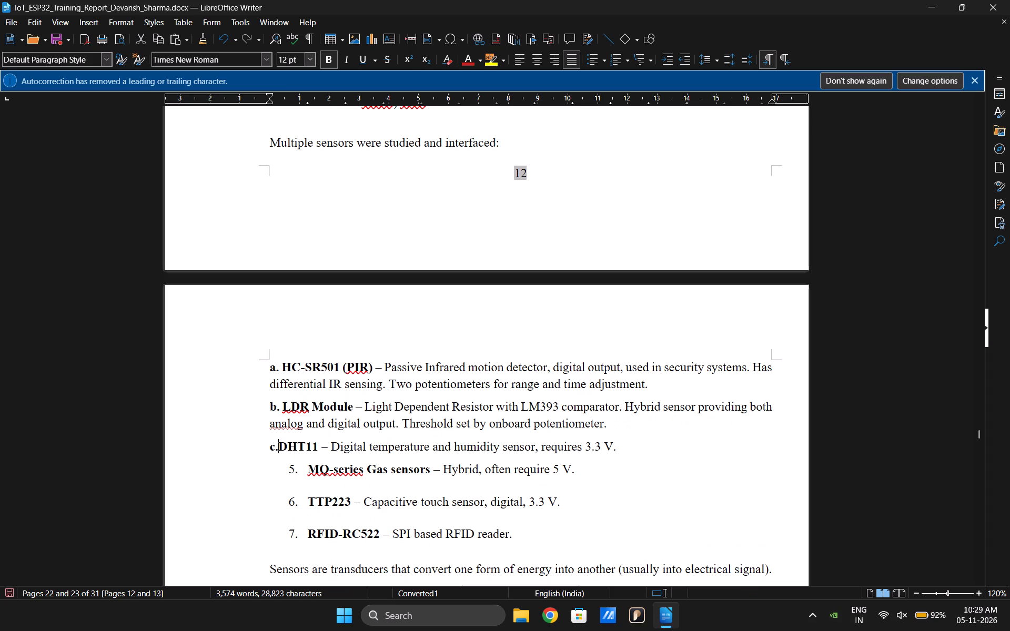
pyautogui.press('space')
# Replace the automatic number of the MQ-series Gas sensors item with a typed "d." on an unindented line.
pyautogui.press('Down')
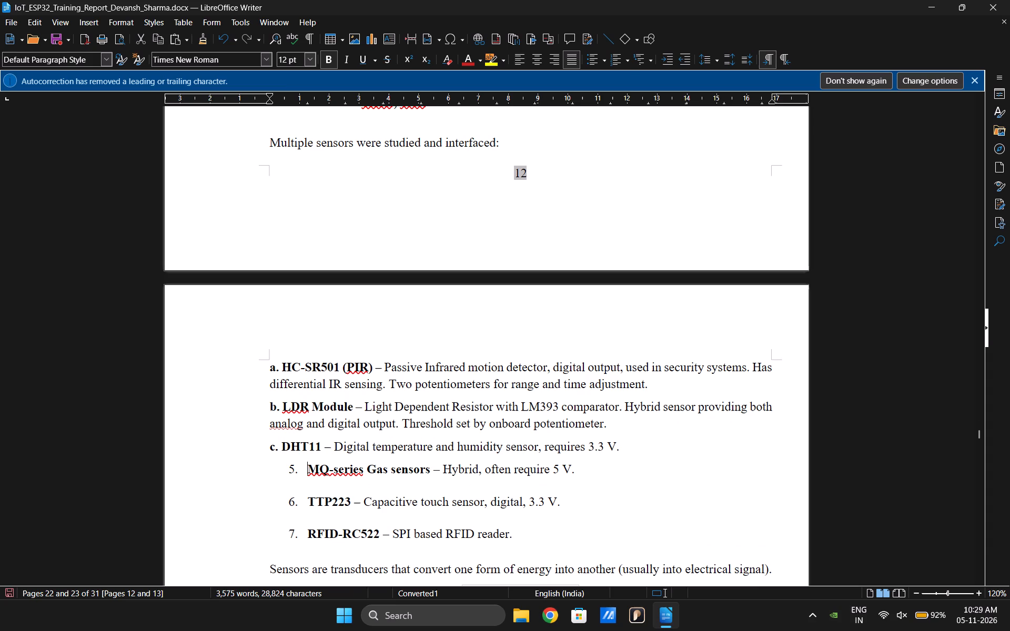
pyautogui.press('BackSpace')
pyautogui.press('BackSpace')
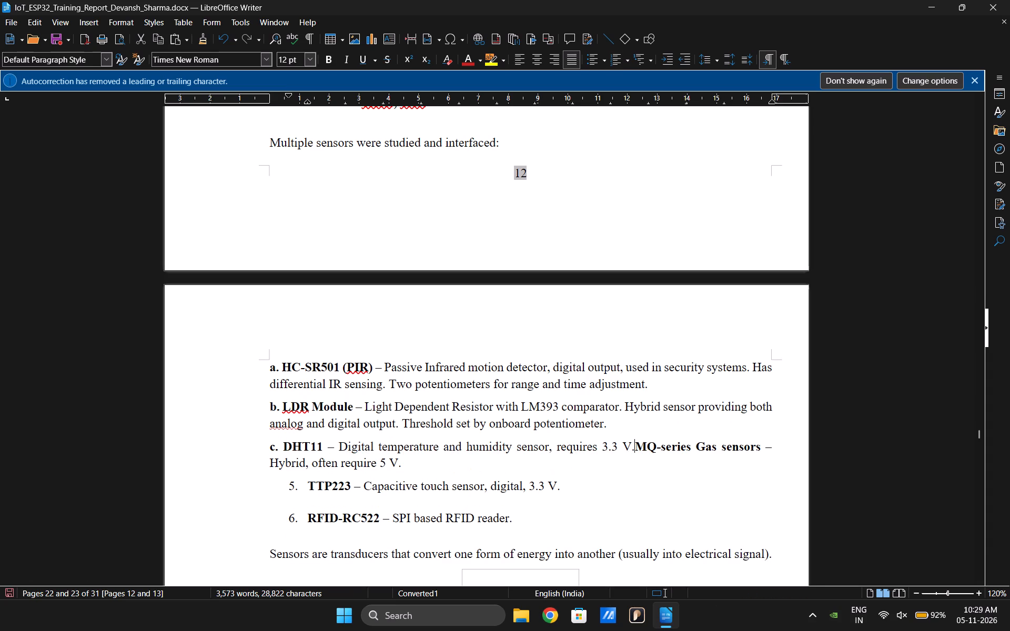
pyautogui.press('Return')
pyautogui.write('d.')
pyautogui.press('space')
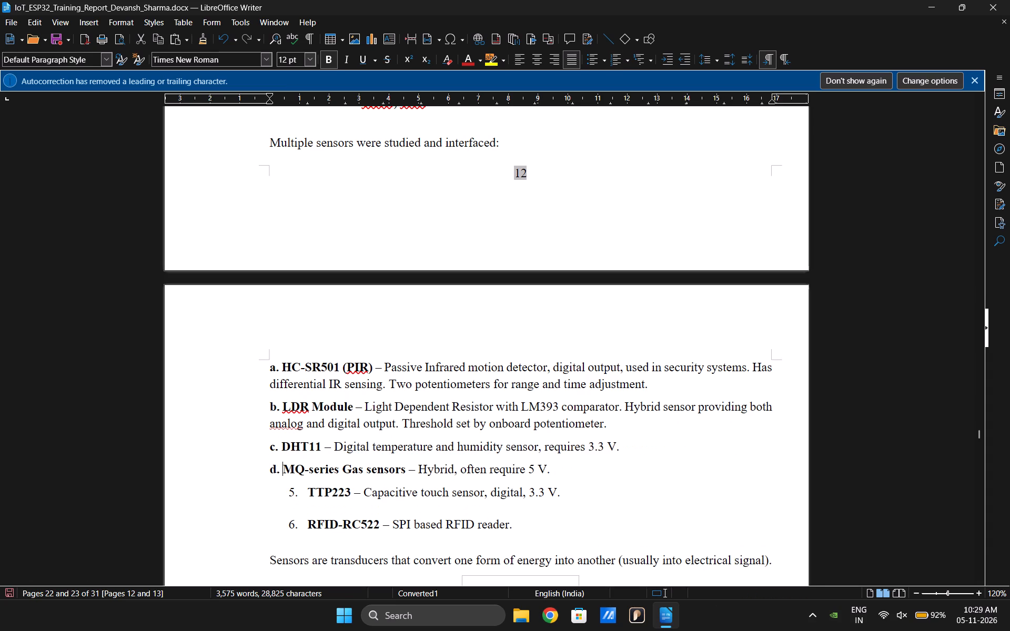
# Replace the automatic number of the TTP223 item with a typed "e." on an unindented line.
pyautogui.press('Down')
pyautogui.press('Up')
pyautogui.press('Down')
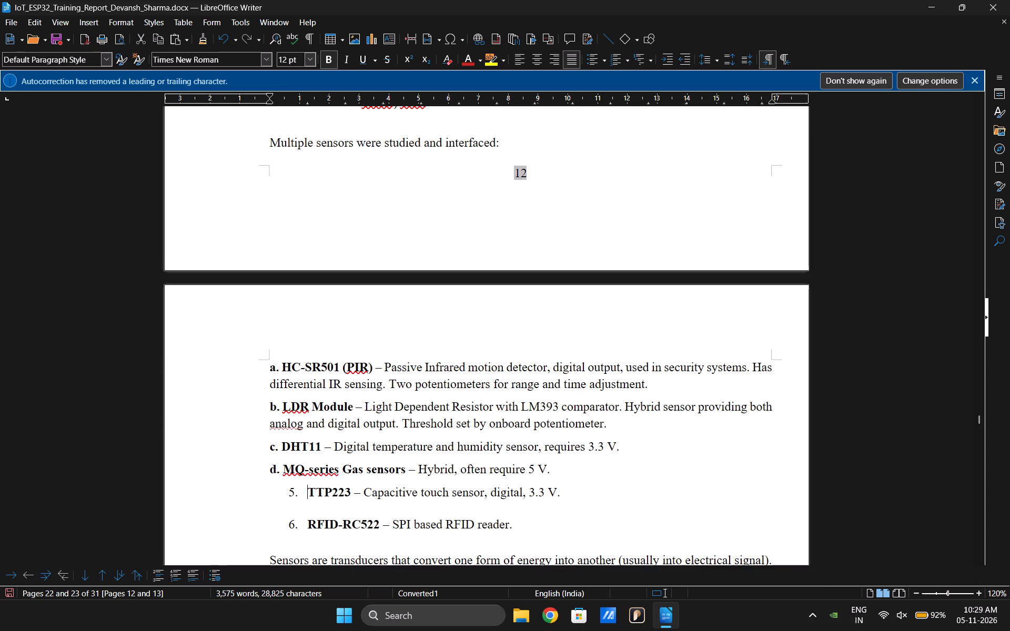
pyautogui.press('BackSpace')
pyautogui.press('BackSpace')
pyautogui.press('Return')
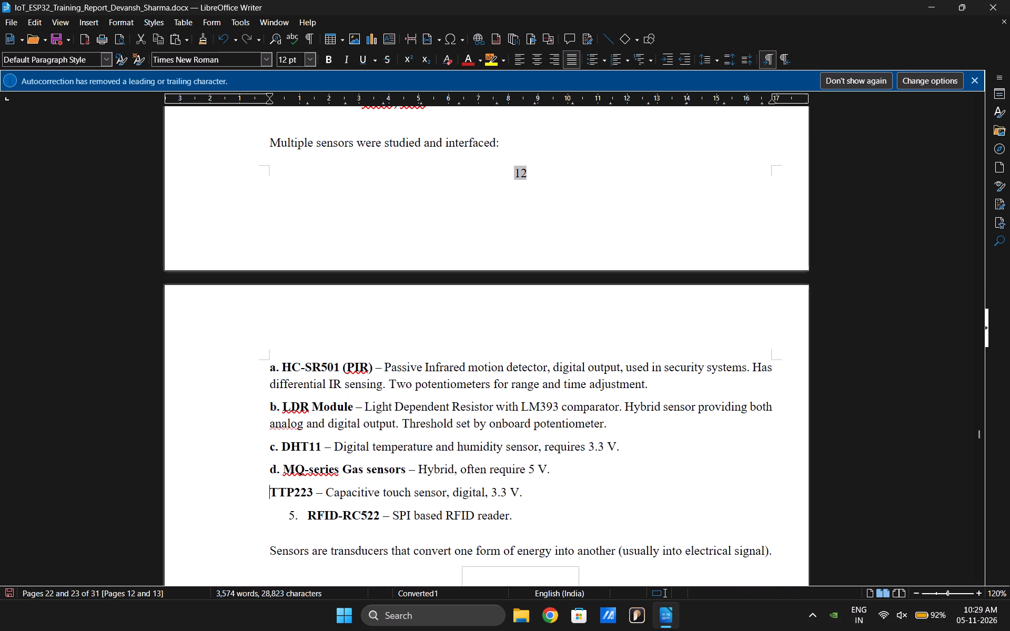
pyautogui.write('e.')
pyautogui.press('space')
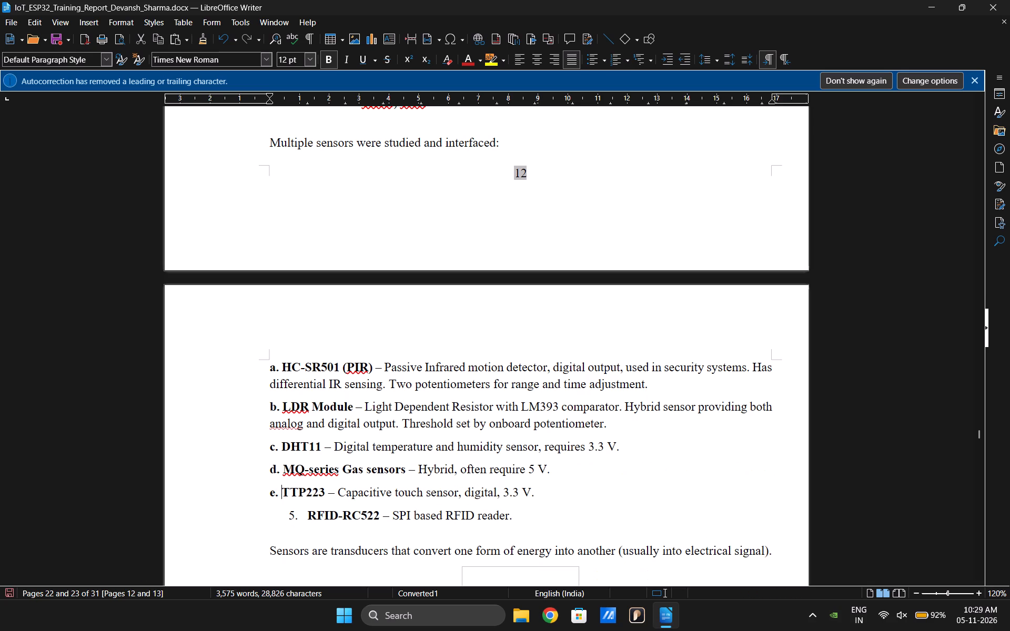
# Replace the automatic number of the RFID-RC522 item with a typed "f." on an unindented line.
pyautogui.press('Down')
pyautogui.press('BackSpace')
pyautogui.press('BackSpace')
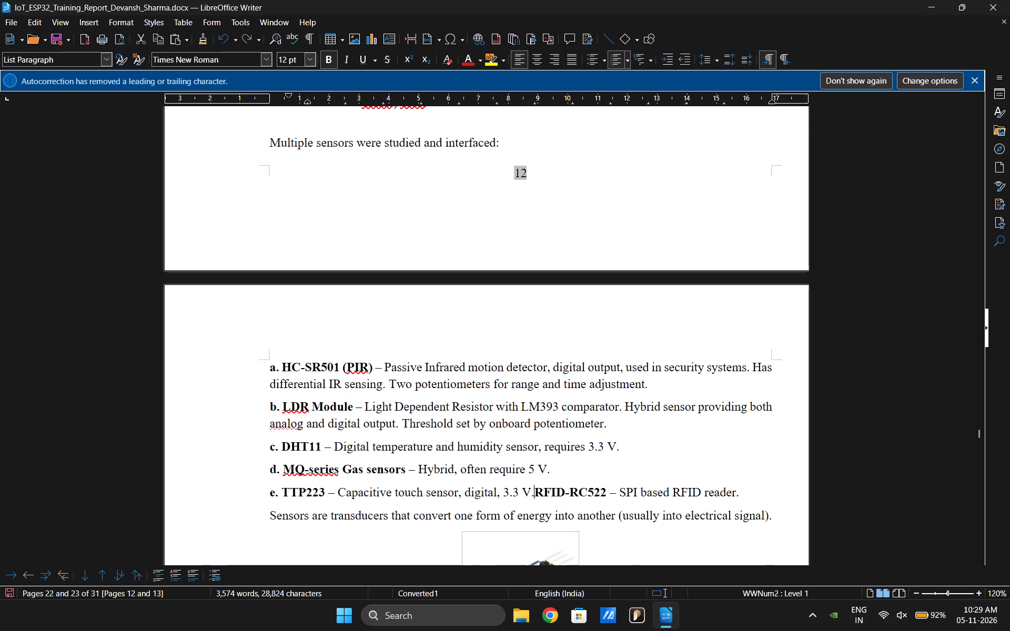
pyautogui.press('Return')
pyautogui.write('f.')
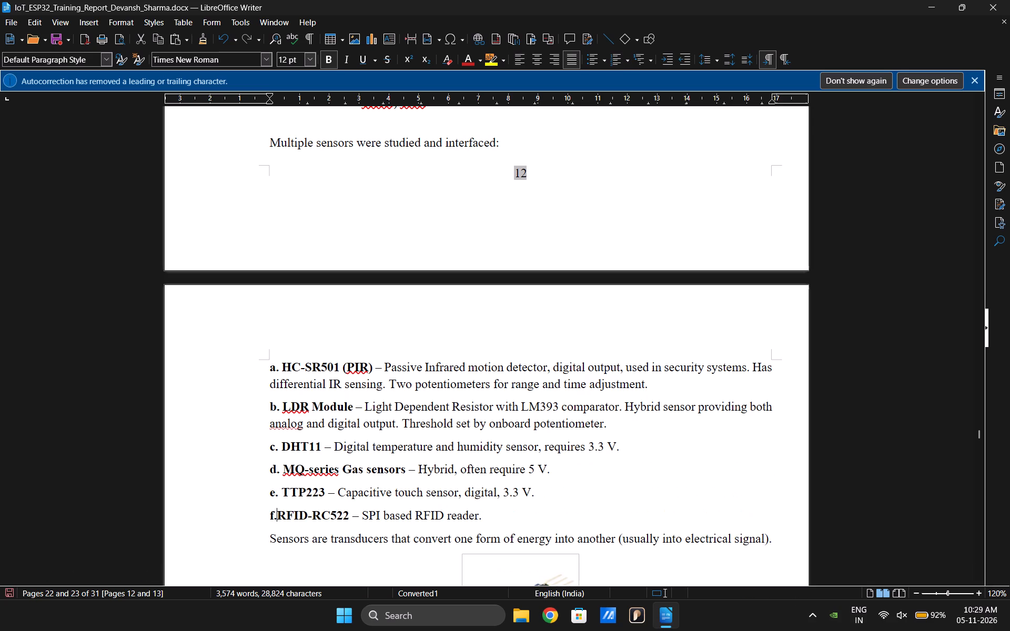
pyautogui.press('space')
# Check the rest of the report, from section 2.11 through the references, for further misnumbered lists.
pyautogui.scroll(-3, 250, 410)
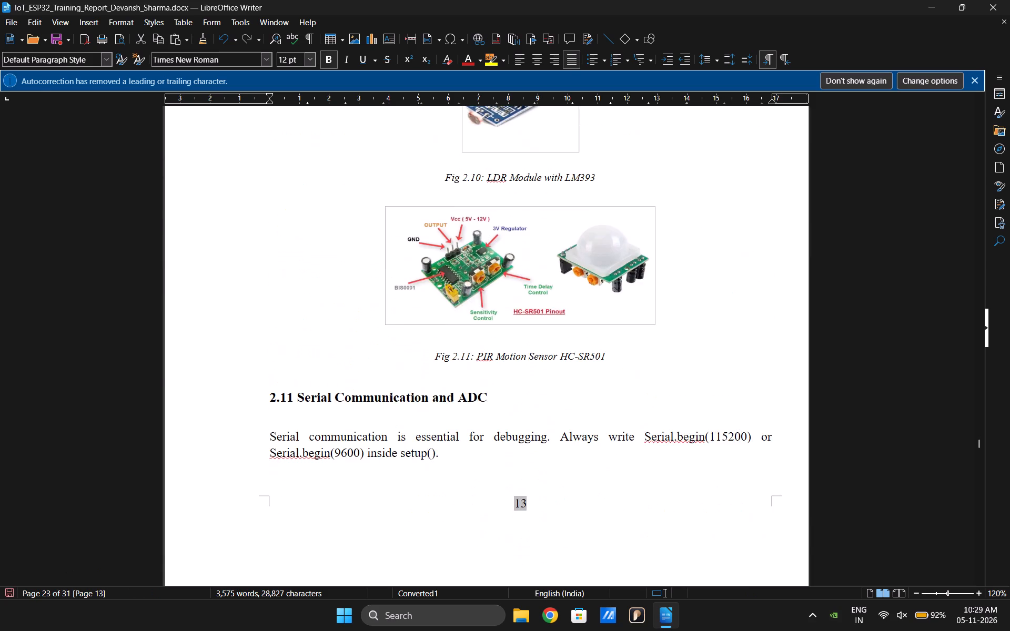
pyautogui.scroll(-7, 250, 410)
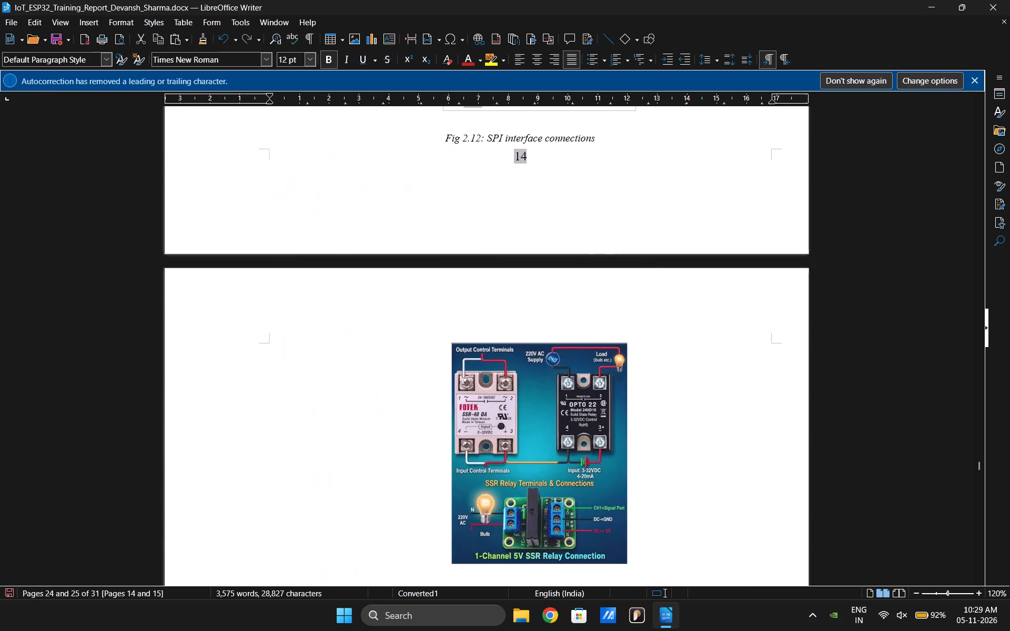
pyautogui.scroll(-8, 250, 410)
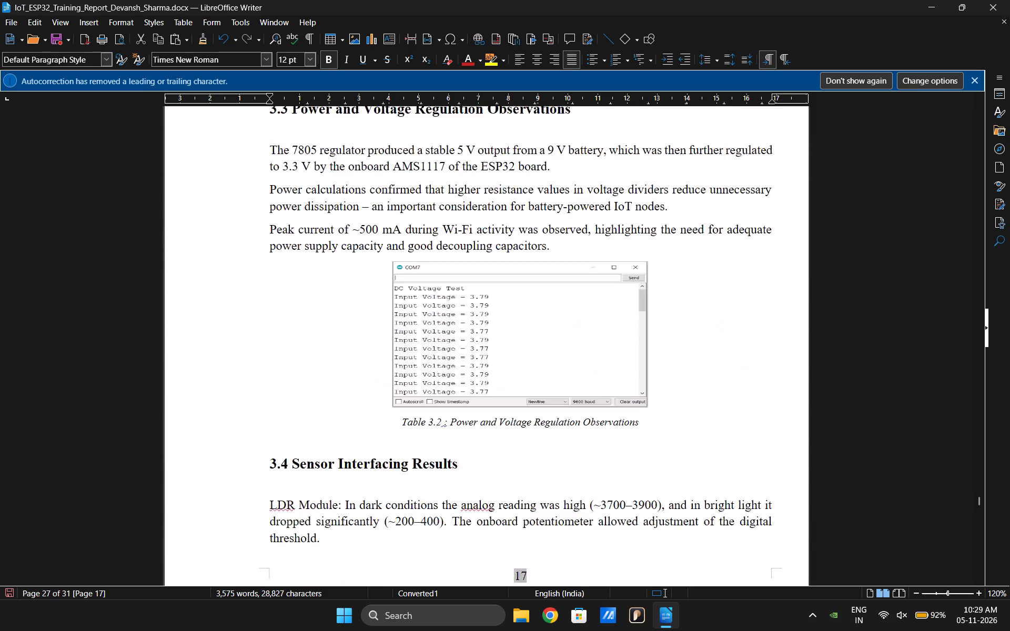
pyautogui.scroll(-7, 250, 410)
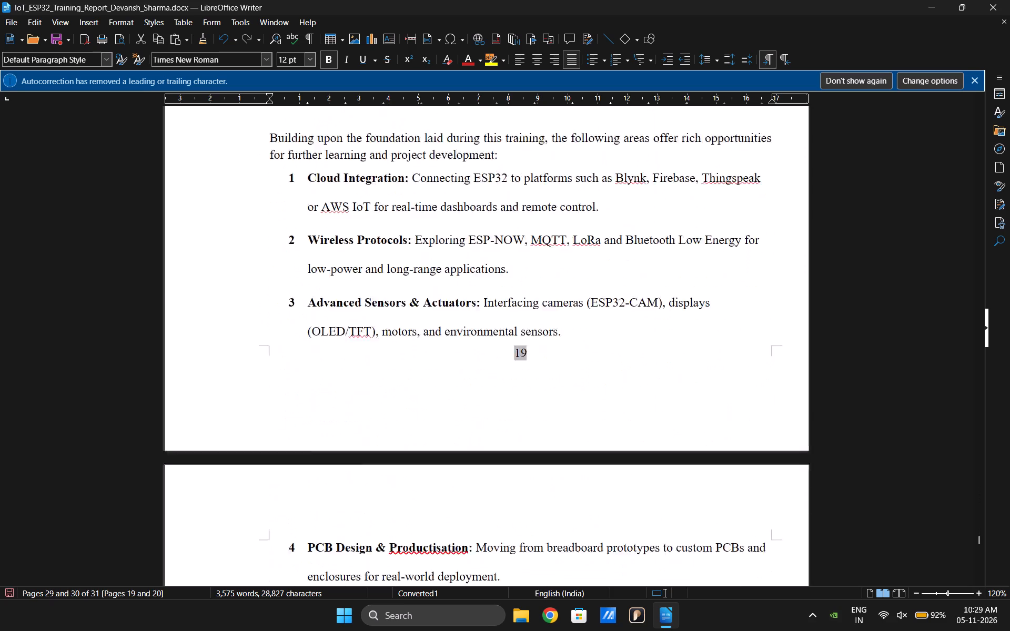
pyautogui.scroll(-6, 250, 410)
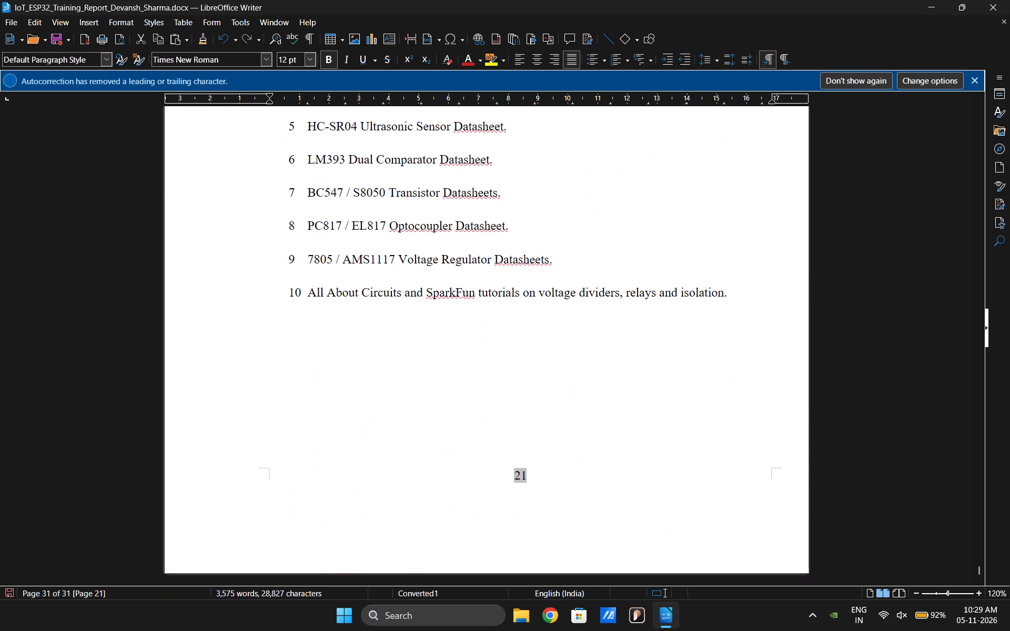
pyautogui.scroll(1, 250, 410)
pyautogui.scroll(-2, 250, 410)
pyautogui.scroll(1, 250, 410)
pyautogui.scroll(20, 250, 410)
pyautogui.scroll(2, 250, 410)
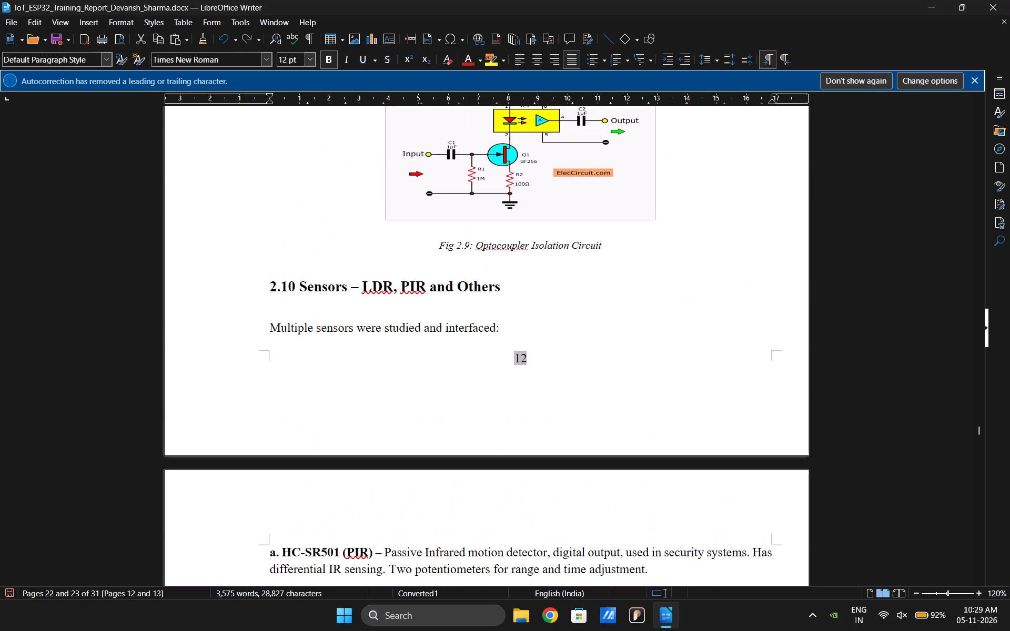
# Save the report on the Desktop as a Word 2010–365 Document (*.docx) under its current name, replacing the existing file.
pyautogui.hotkey('ctrl', 's')
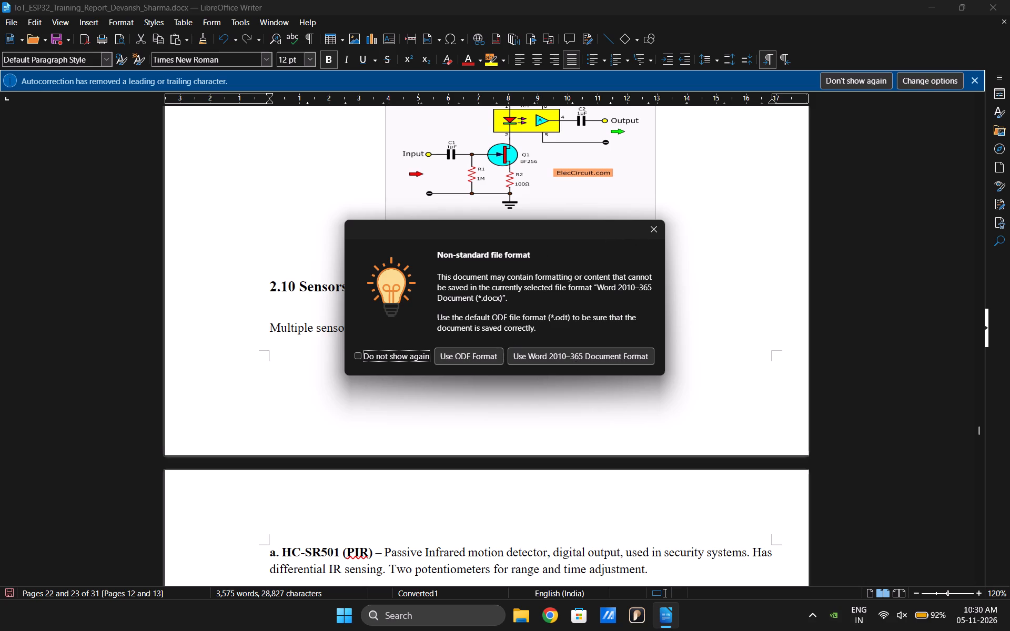
pyautogui.click(654, 235)
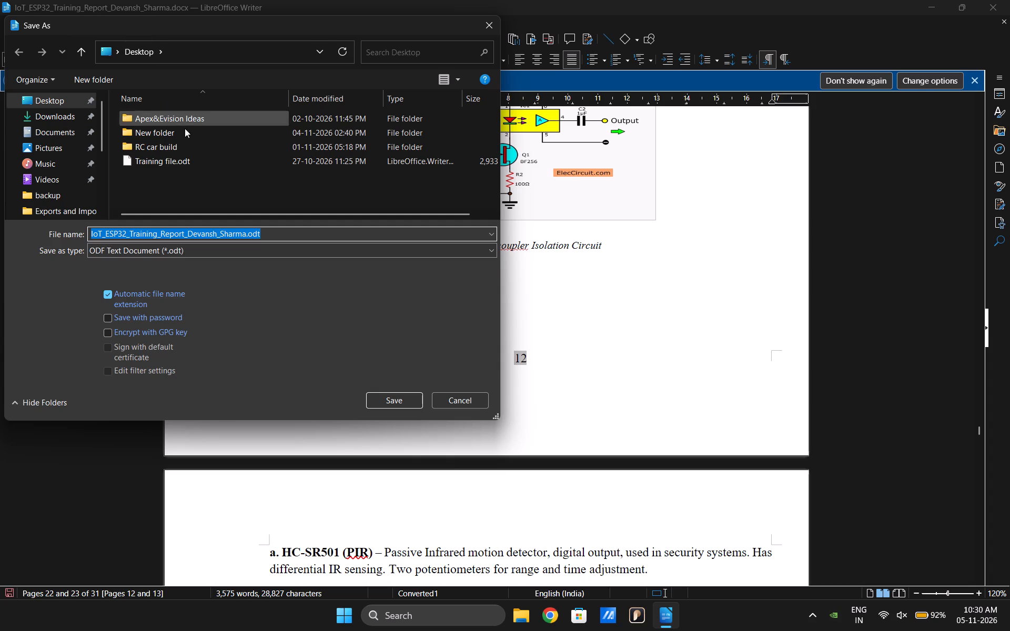
pyautogui.click(116, 256)
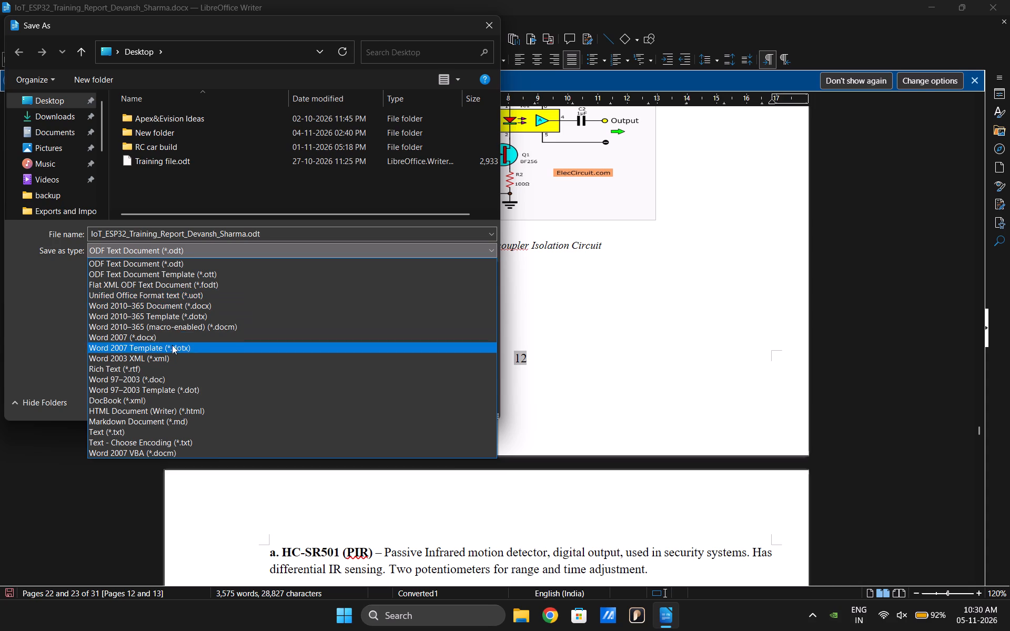
pyautogui.click(174, 304)
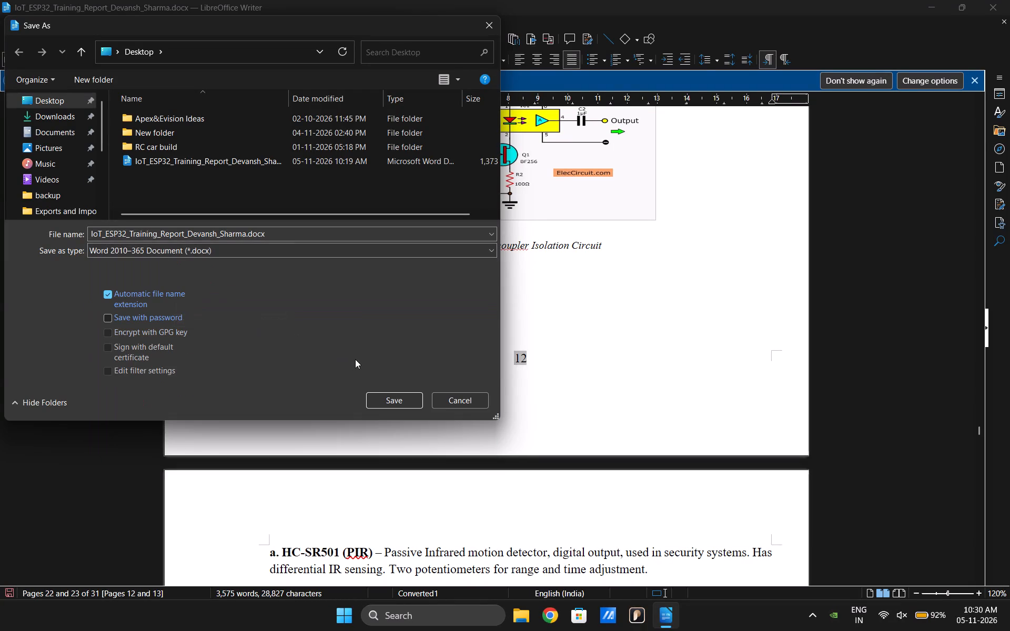
pyautogui.click(383, 396)
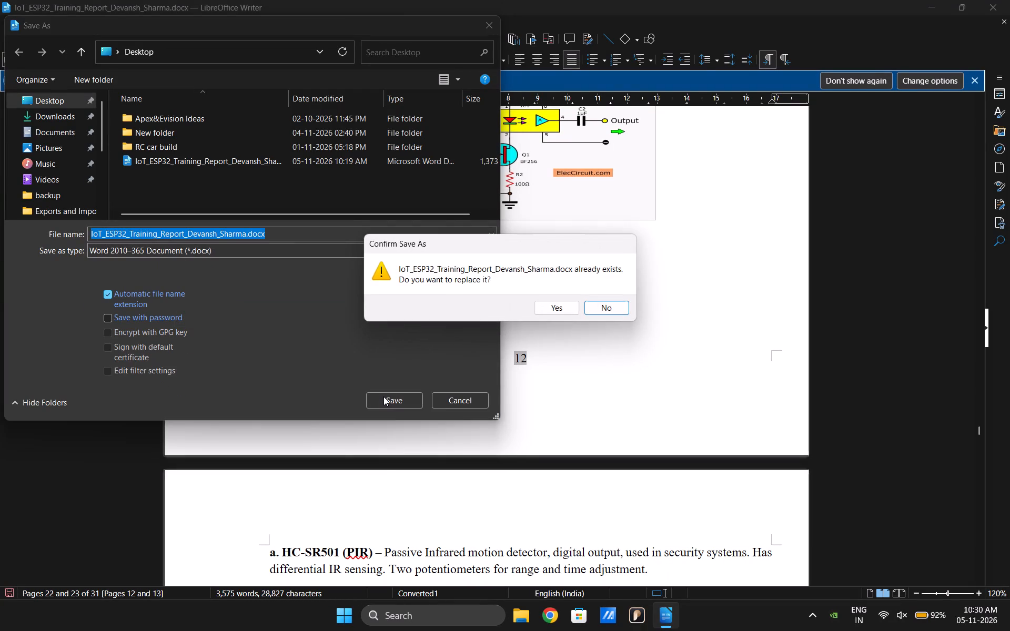
pyautogui.press('Left')
pyautogui.press('Return')
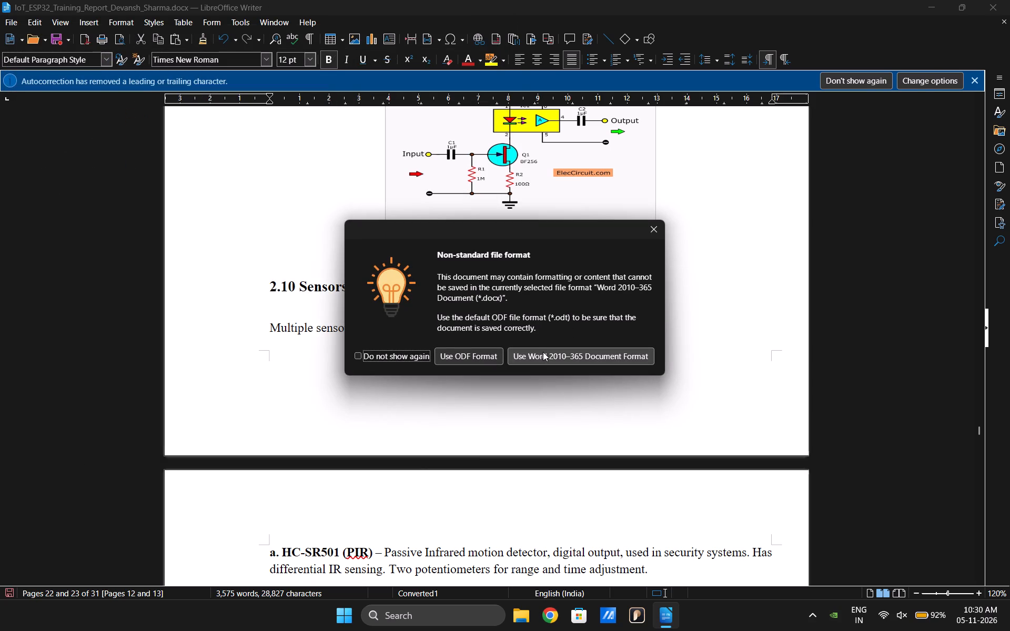
# Keep the Word 2010–365 Document format to complete saving the report.
pyautogui.click(543, 352)
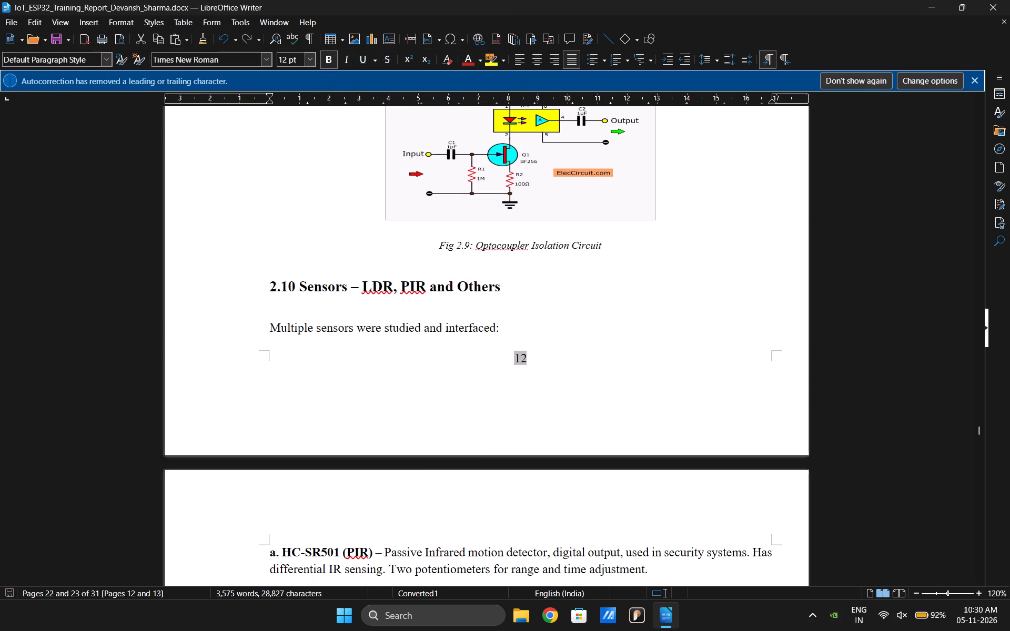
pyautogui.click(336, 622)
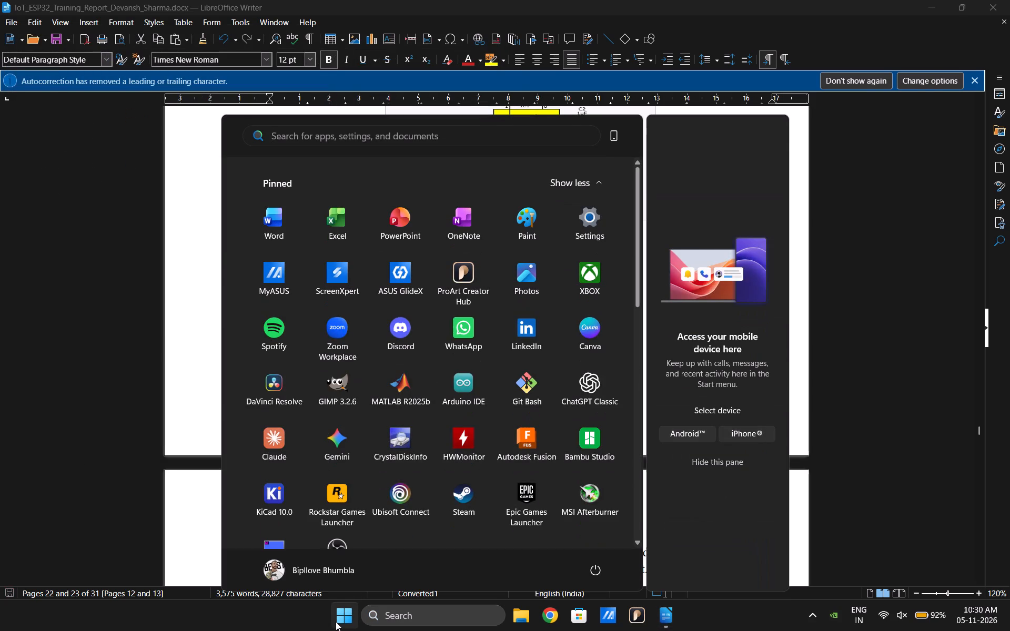
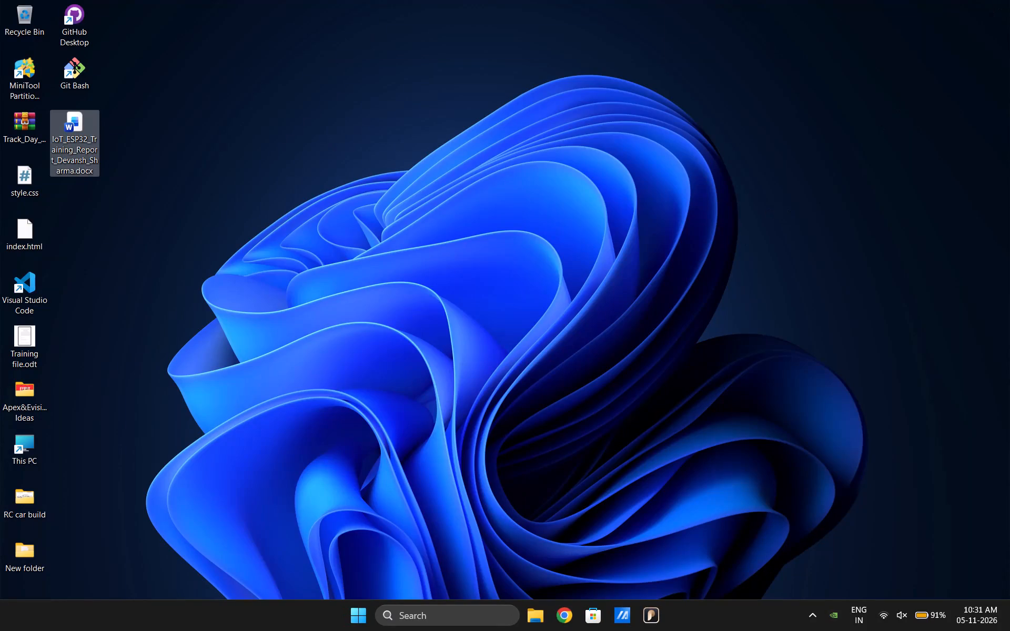
# Check the built-in display's resolution and refresh rate in the advanced display section of Windows Settings, and close Settings.
pyautogui.click(366, 613)
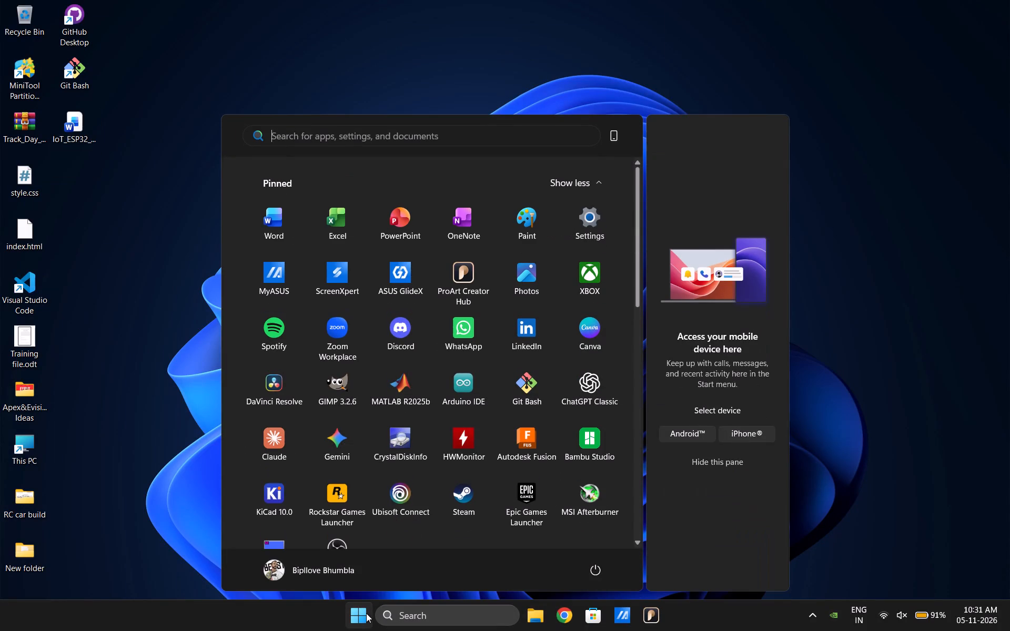
pyautogui.click(588, 227)
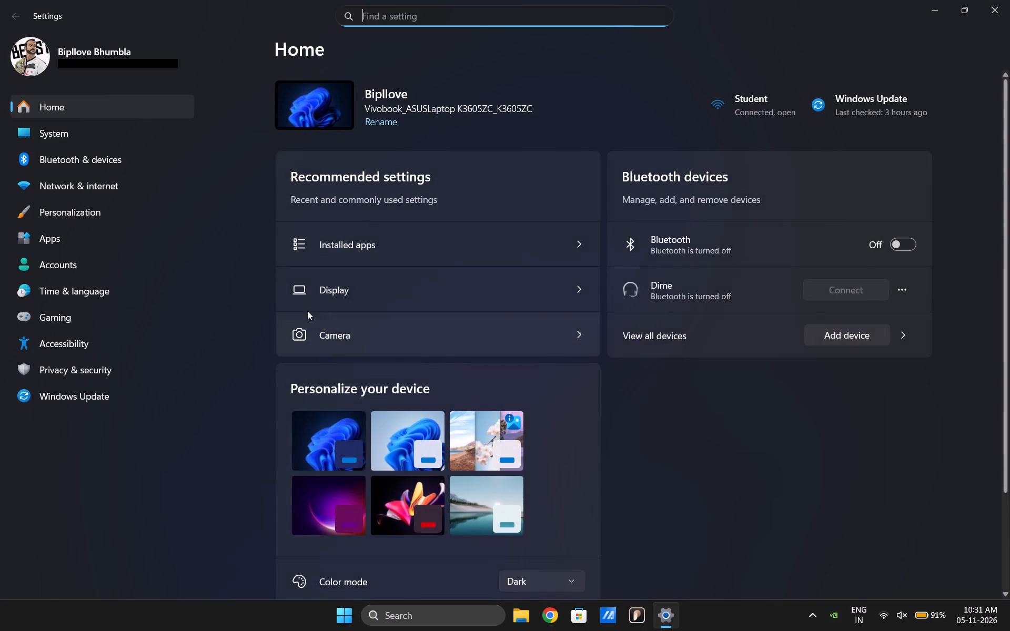
pyautogui.click(318, 299)
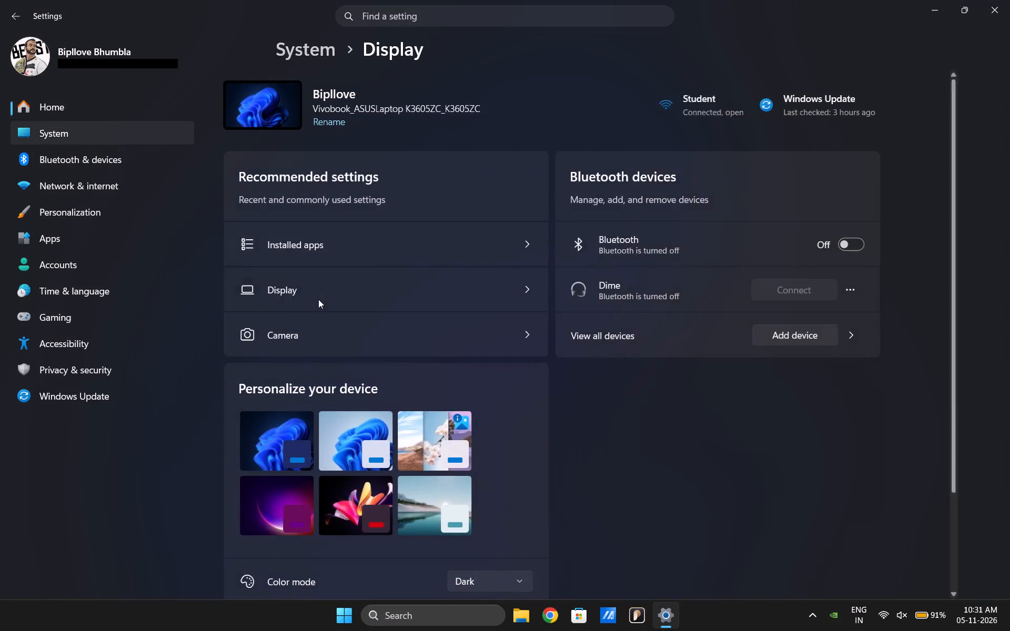
pyautogui.scroll(-1, 496, 195)
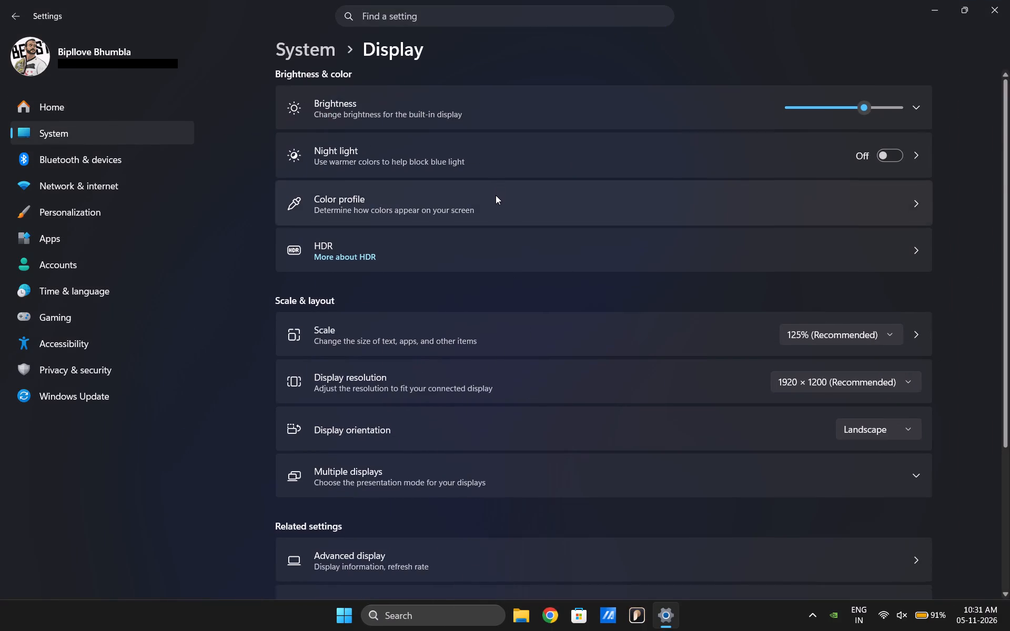
pyautogui.scroll(-2, 496, 195)
pyautogui.click(490, 418)
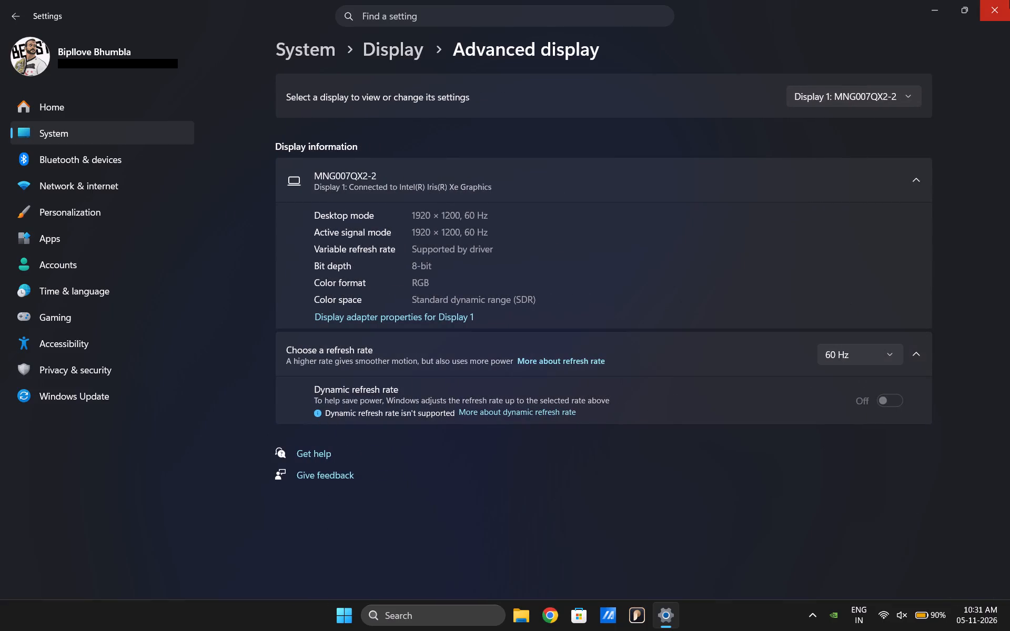
pyautogui.hotkey('alt', 'F4')
# Bring up the Shut Down Windows dialog from the desktop.
pyautogui.hotkey('alt', 'F4')
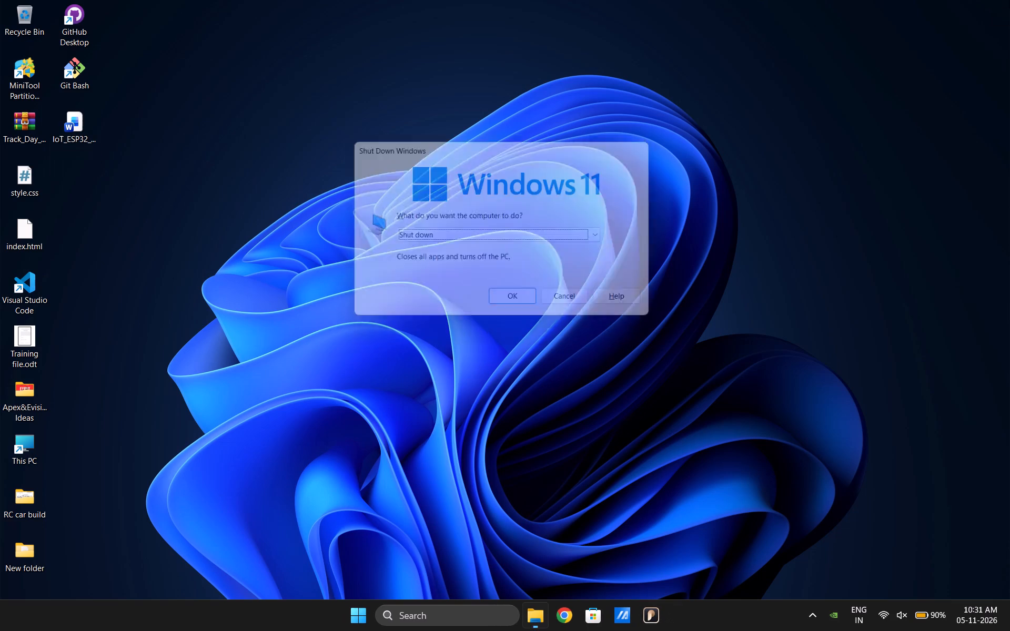